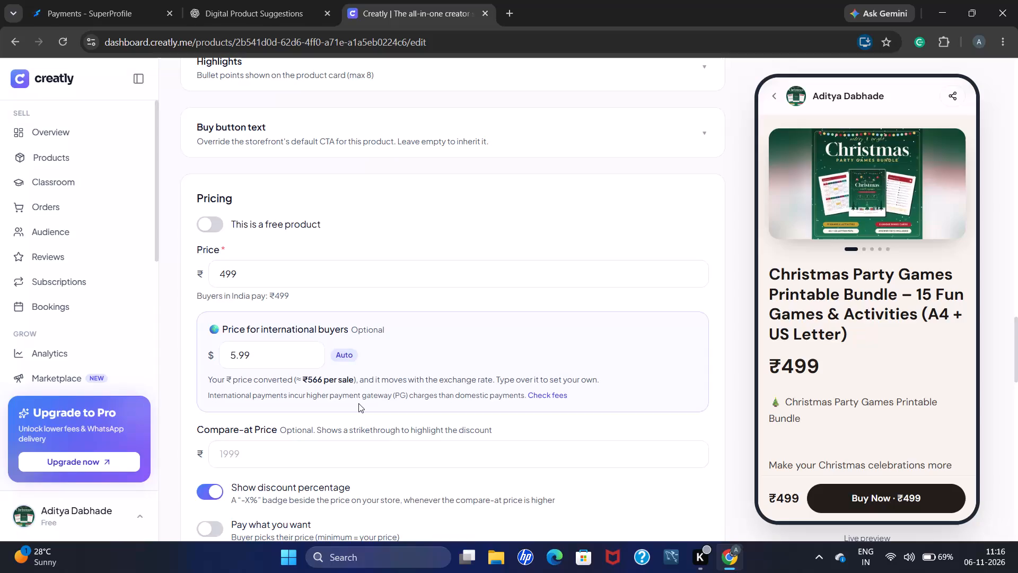
# Review the Christmas Party Games bundle's pricing and file settings, and its live preview down through the checkout form.
pyautogui.scroll(-4, 358, 403)
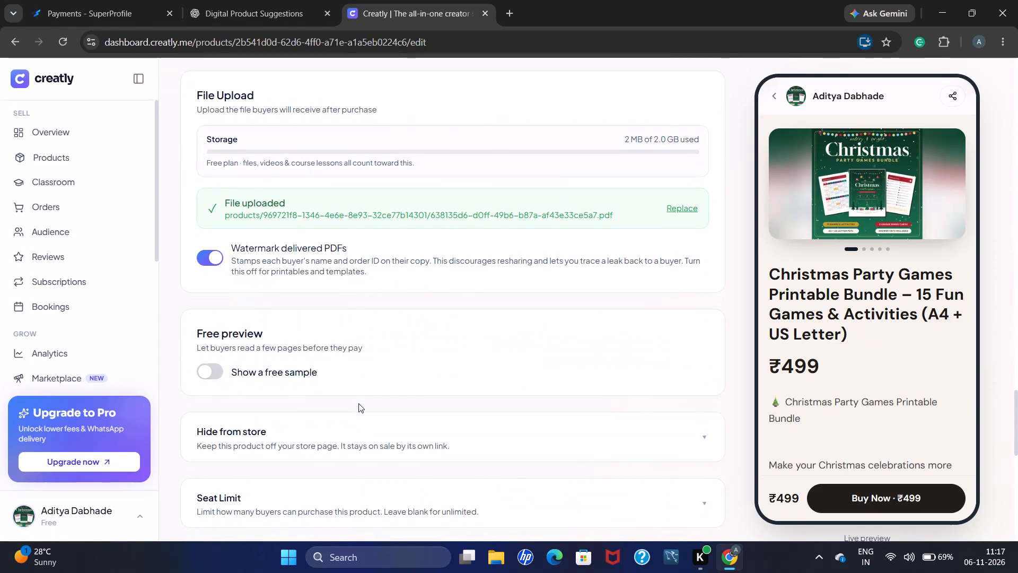
pyautogui.scroll(5, 358, 403)
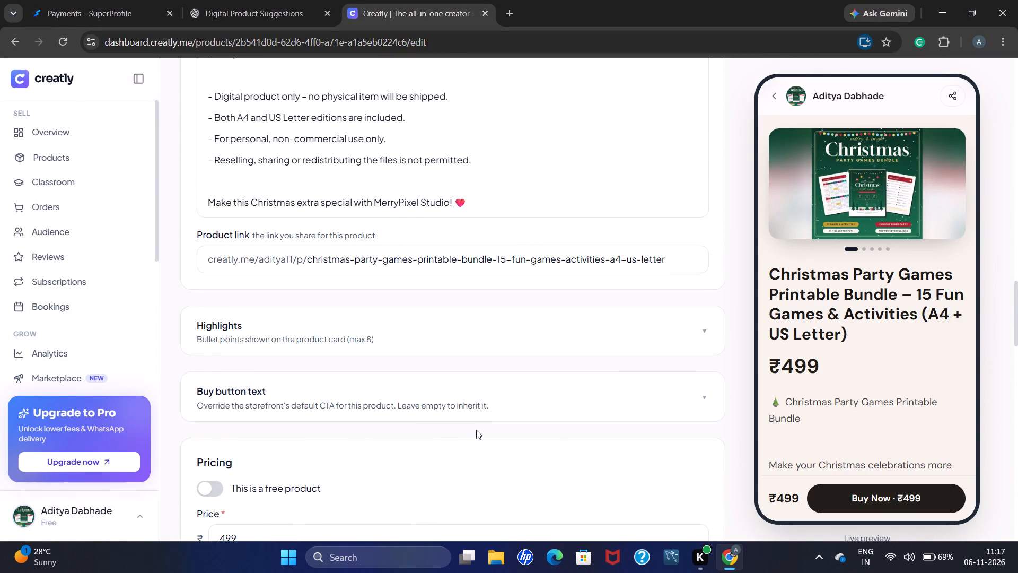
pyautogui.scroll(-6, 798, 430)
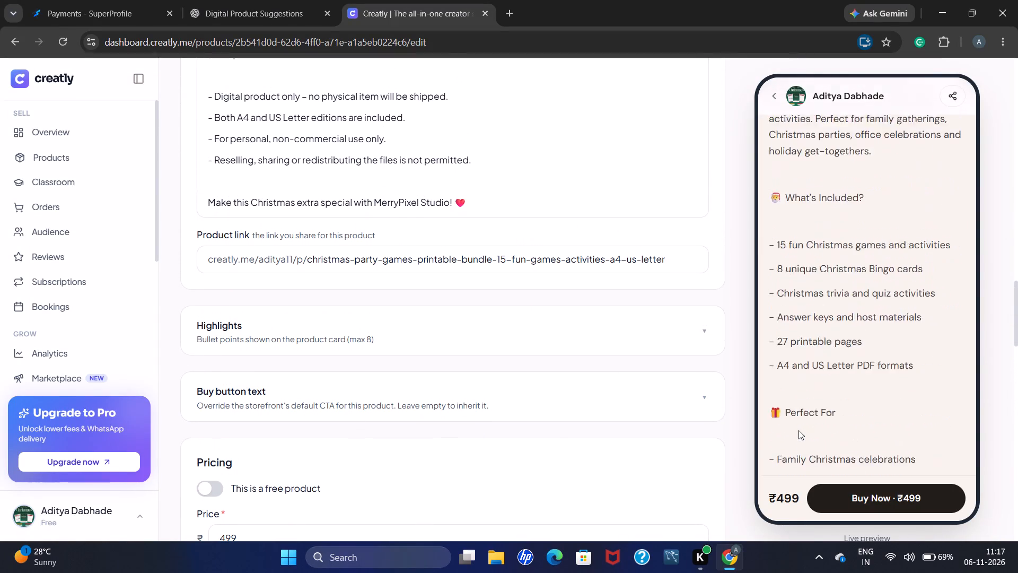
pyautogui.scroll(-5, 798, 430)
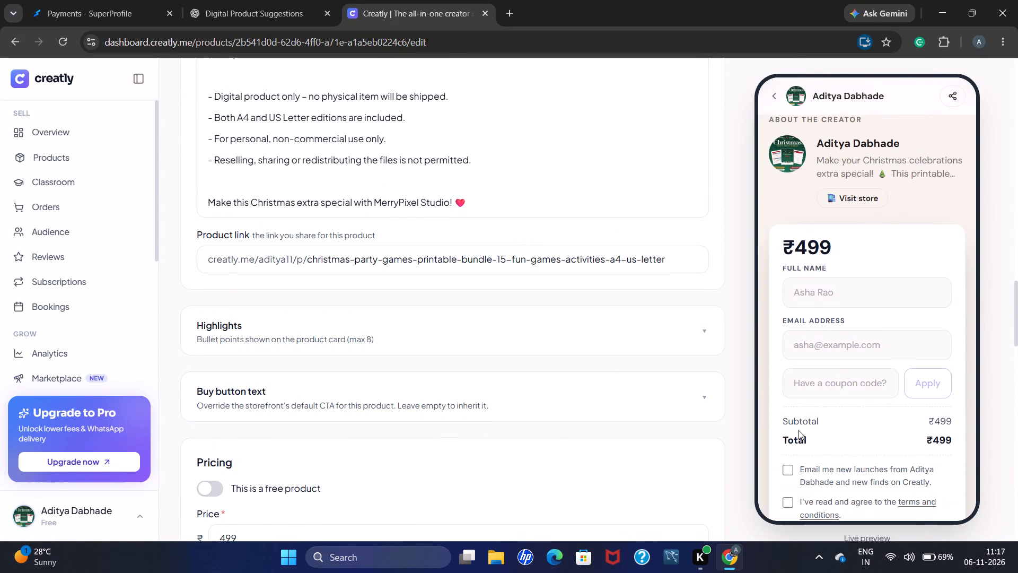
pyautogui.scroll(-2, 798, 430)
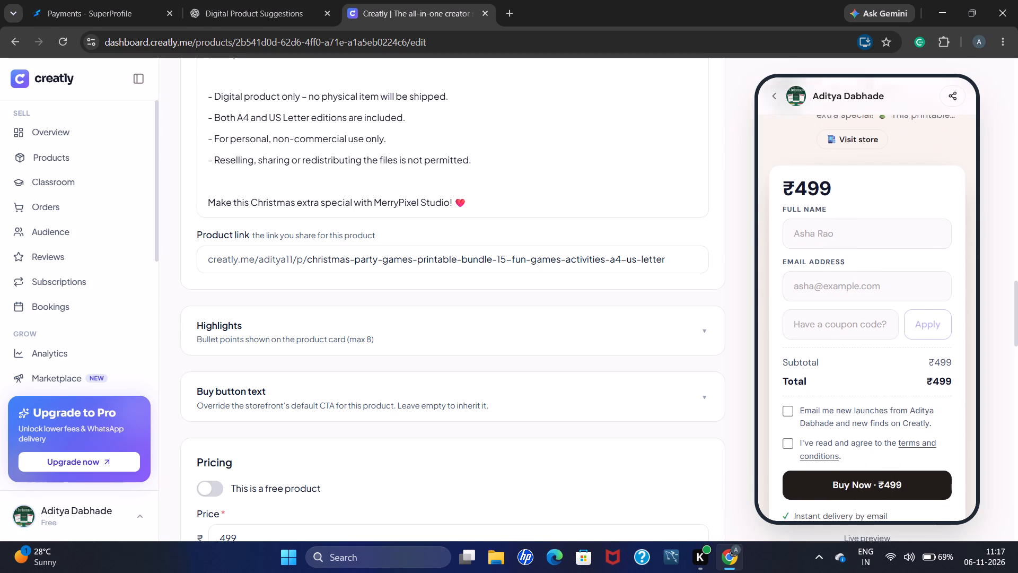
pyautogui.scroll(-1, 805, 423)
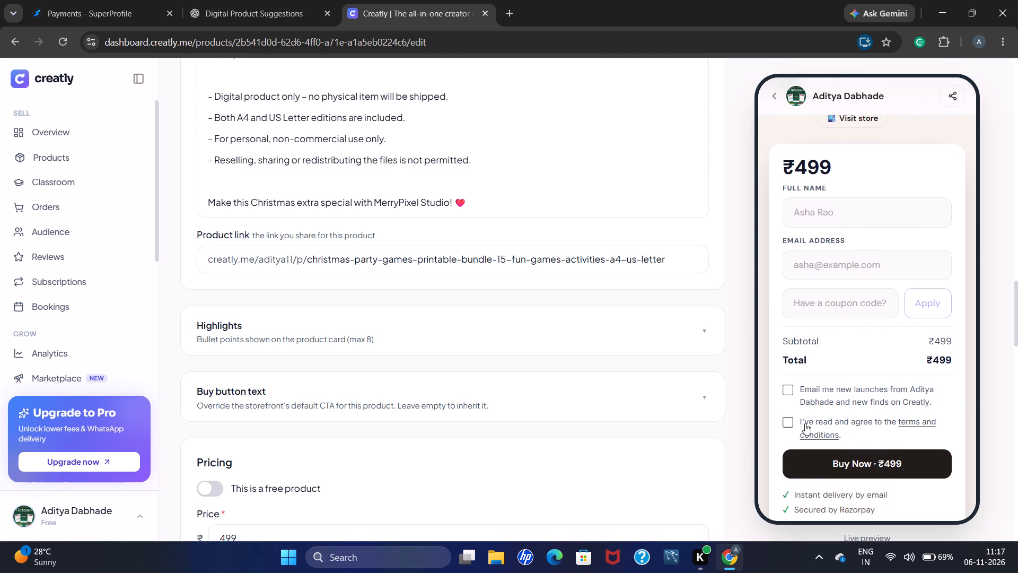
pyautogui.scroll(-1, 805, 423)
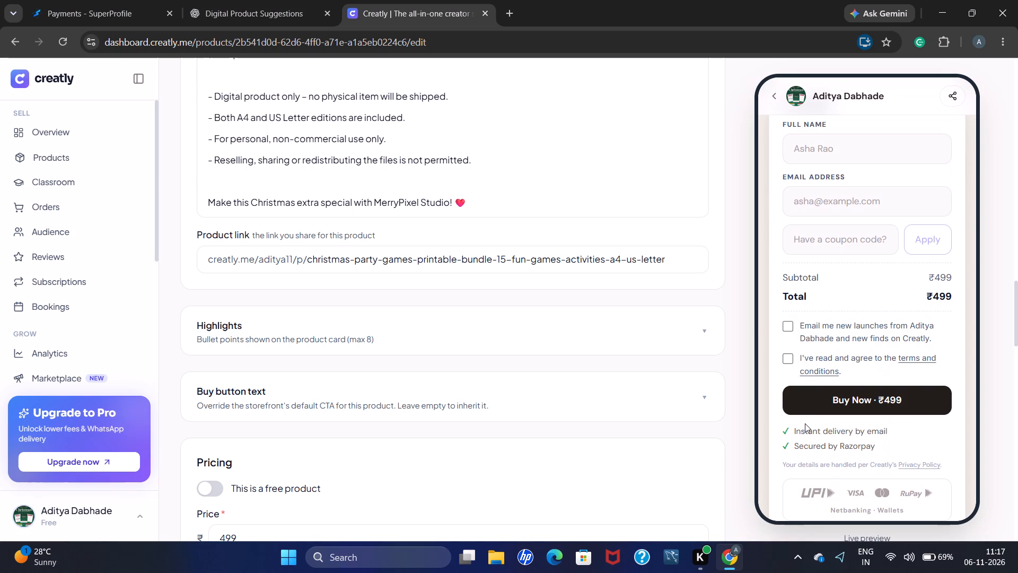
pyautogui.scroll(-1, 805, 423)
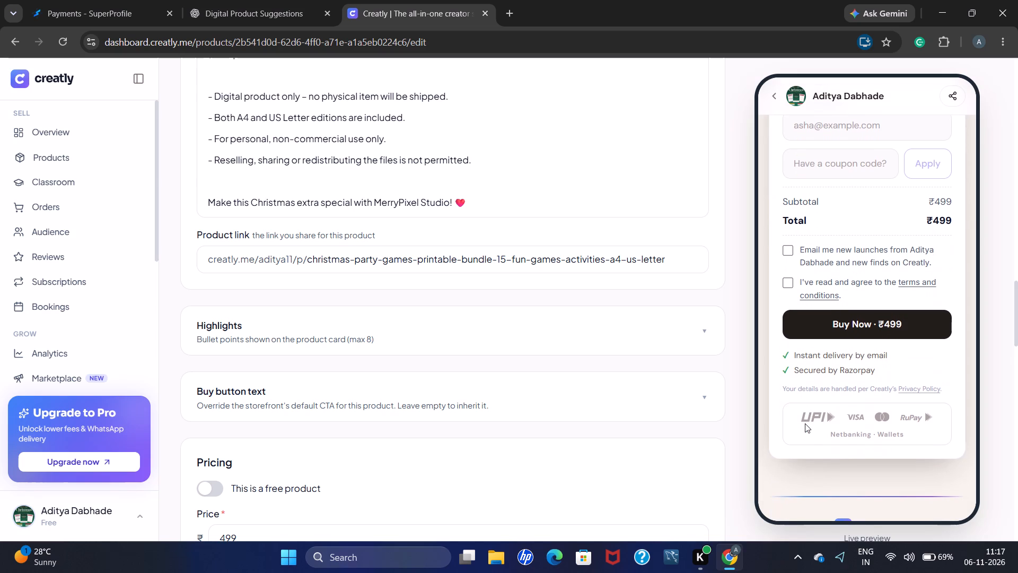
pyautogui.scroll(-1, 805, 423)
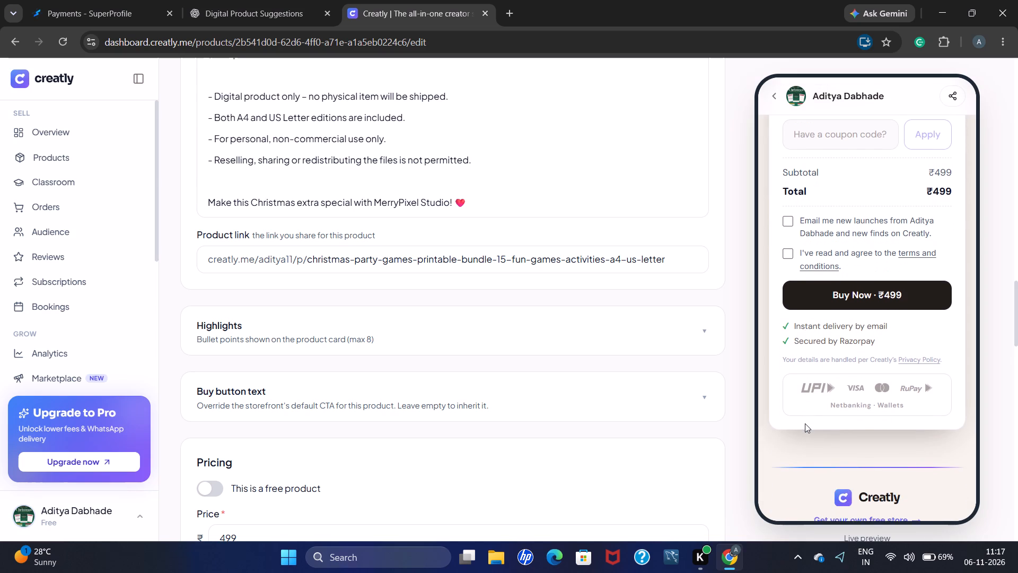
pyautogui.scroll(-1, 805, 423)
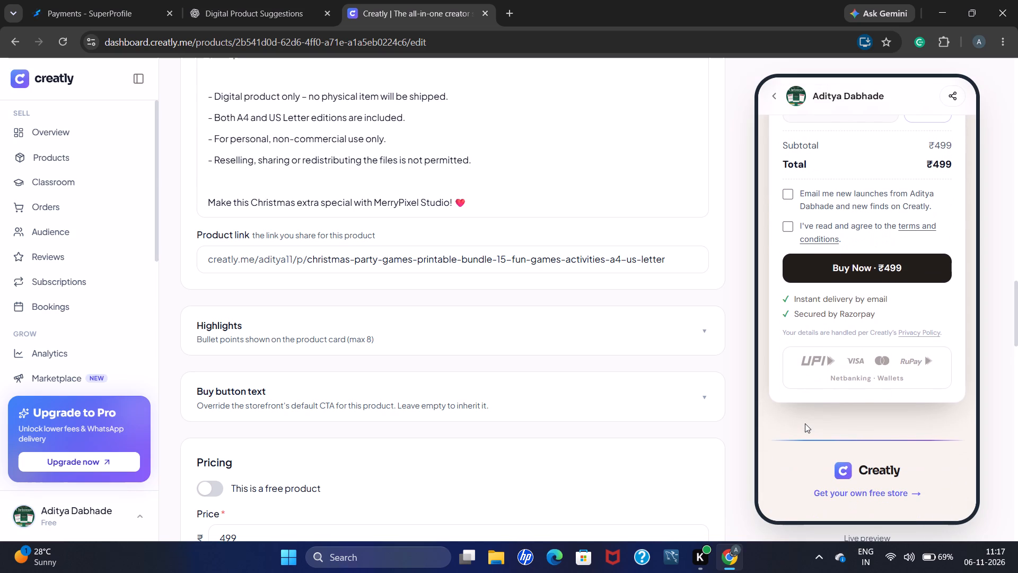
pyautogui.scroll(5, 805, 423)
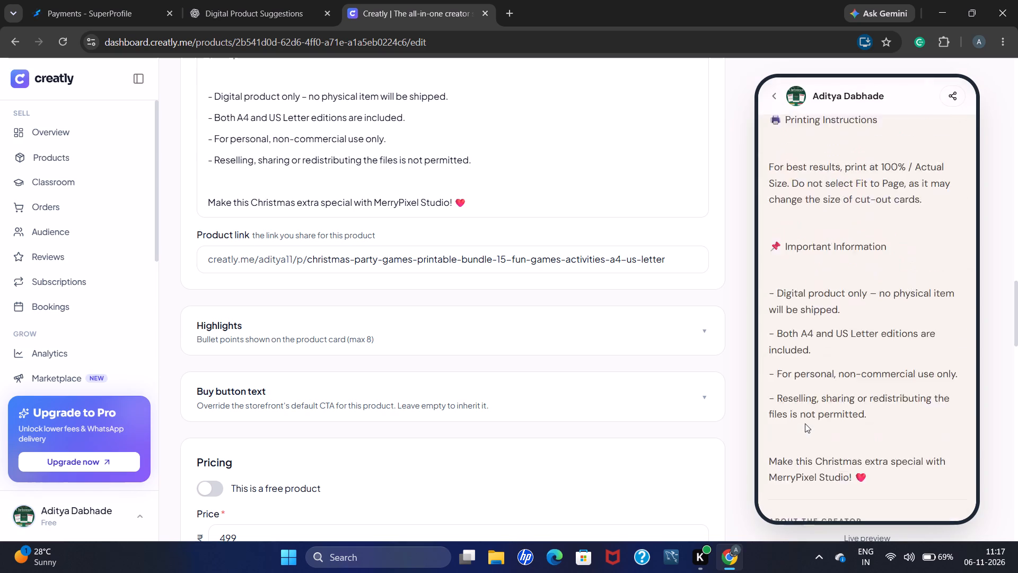
pyautogui.scroll(6, 805, 423)
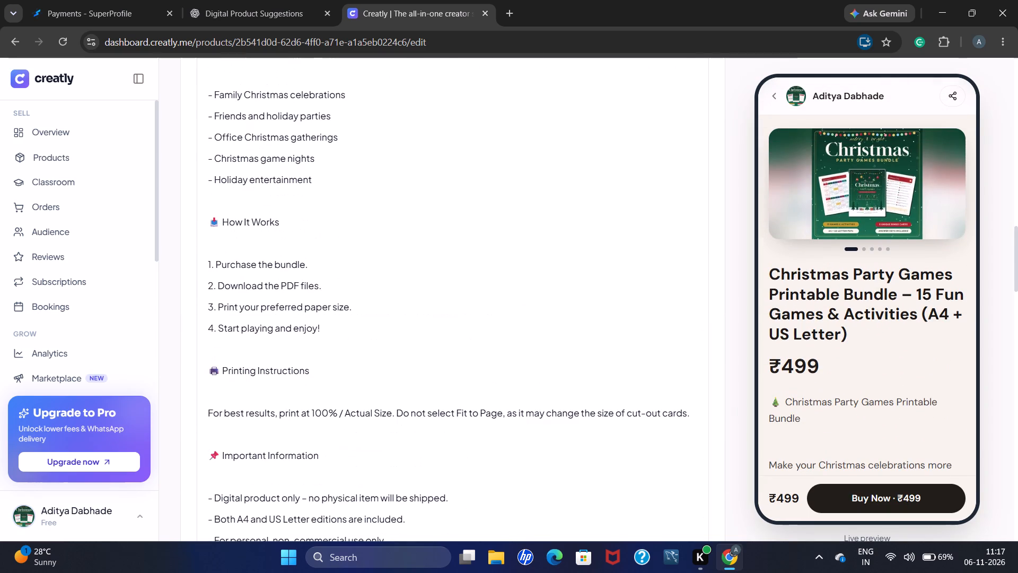
pyautogui.scroll(10, 230, 190)
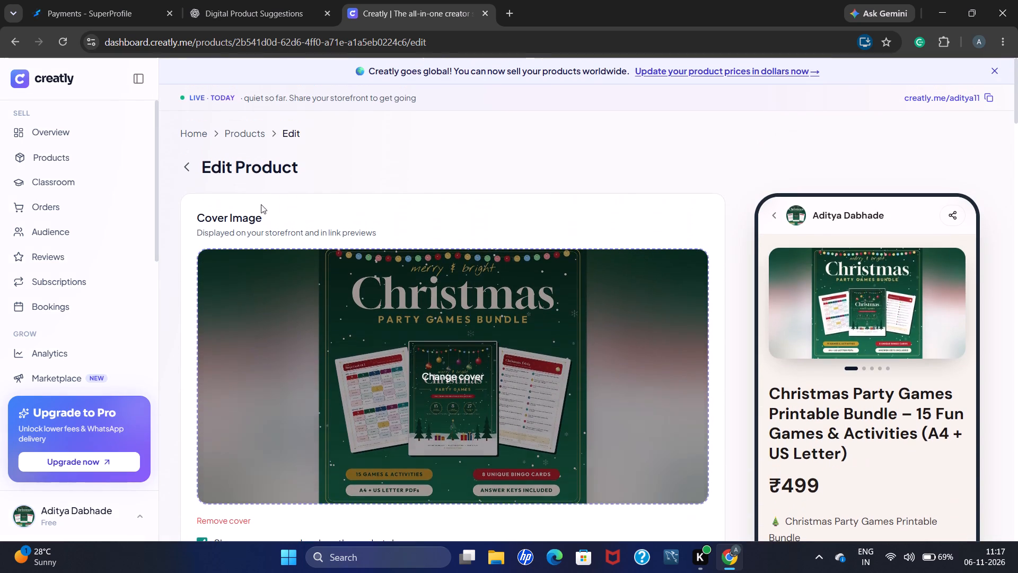
# Go back to the products list, open the Christmas bundle's public page and review it down to the related products.
pyautogui.click(238, 134)
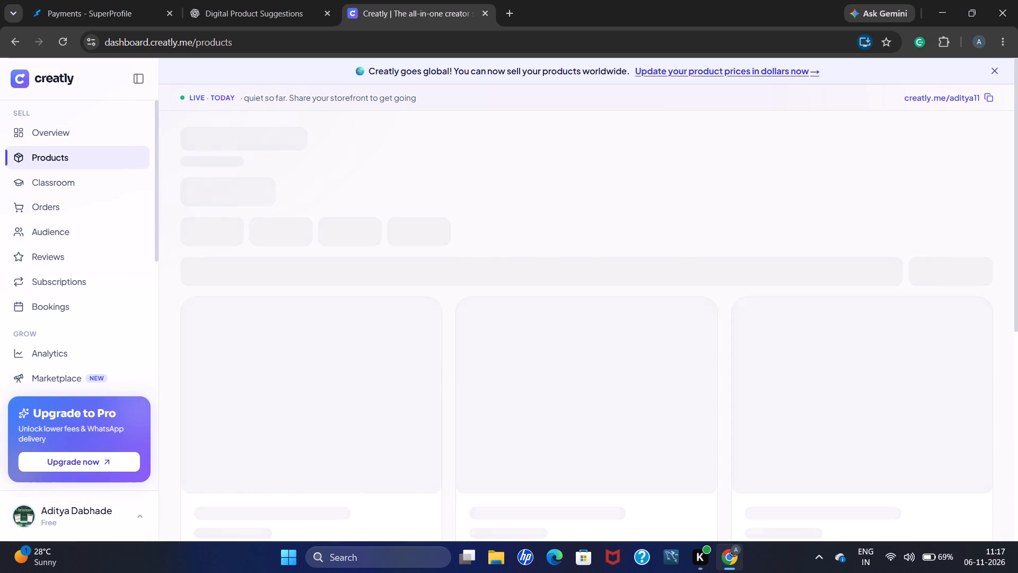
pyautogui.scroll(-2, 263, 337)
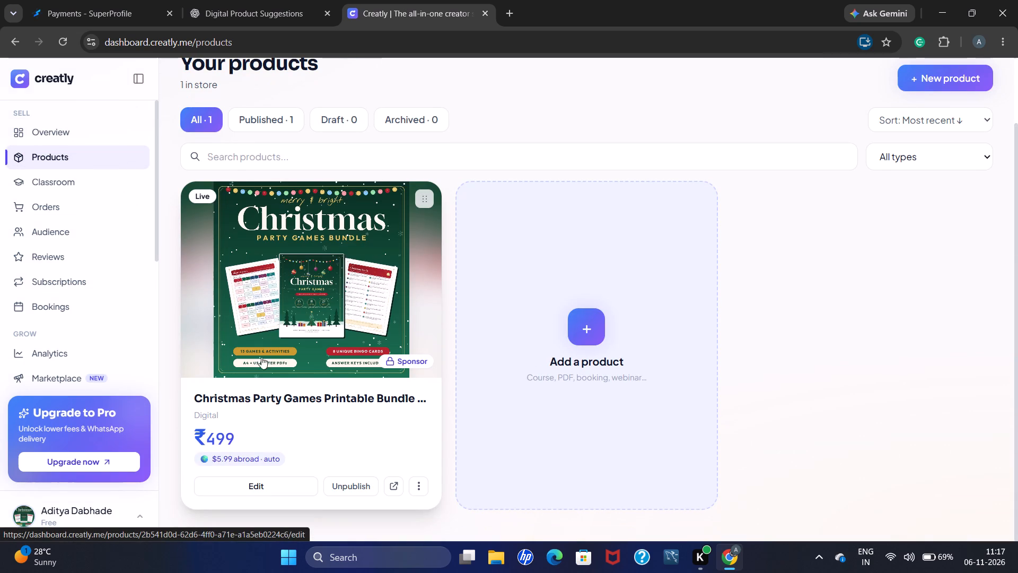
pyautogui.click(396, 487)
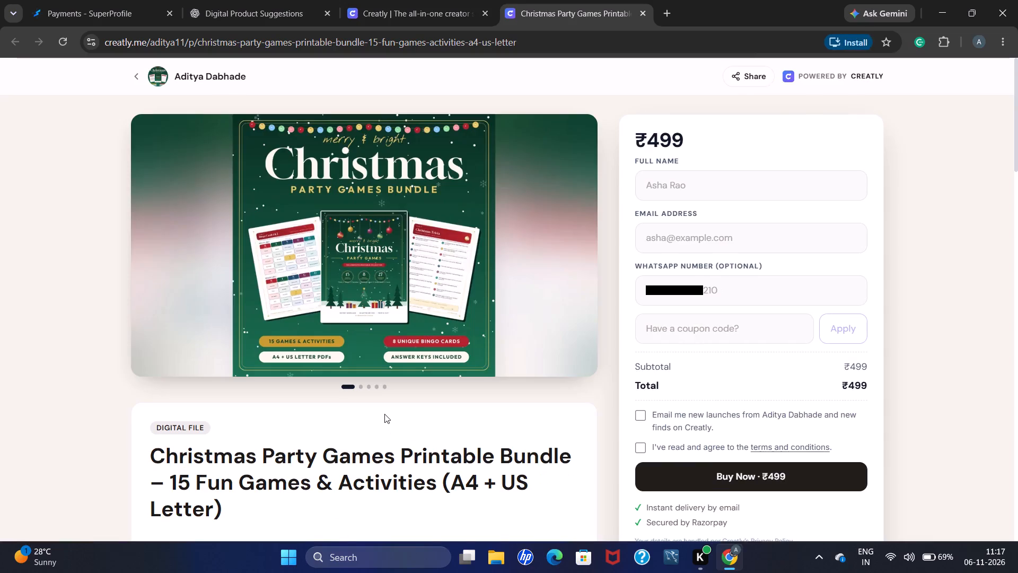
pyautogui.scroll(-1, 384, 414)
pyautogui.scroll(1, 384, 414)
pyautogui.scroll(-2, 384, 414)
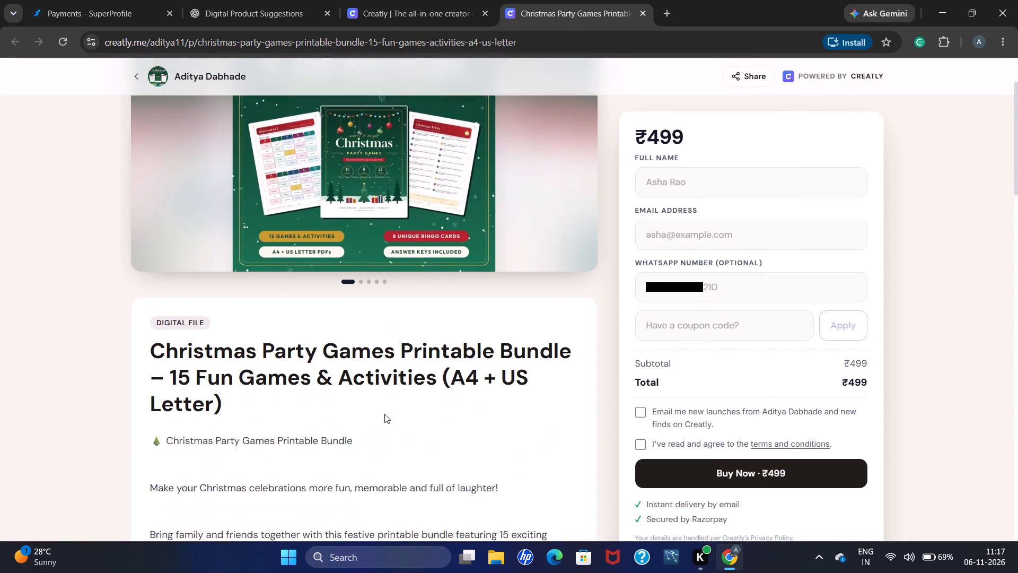
pyautogui.scroll(-8, 384, 414)
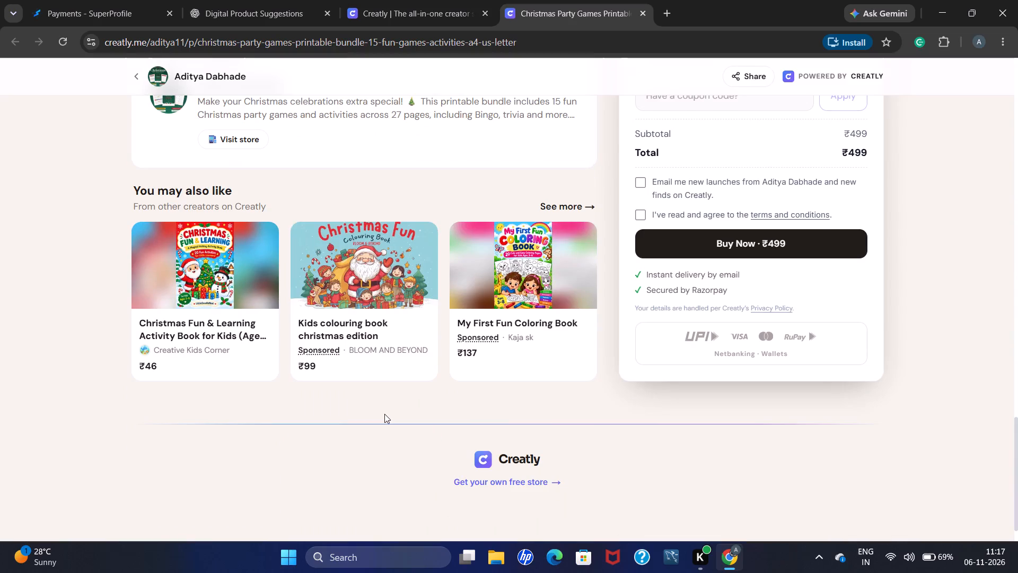
# Open the related Christmas Fun & Learning Activity Book listing and examine its description, price and other products.
pyautogui.click(238, 276)
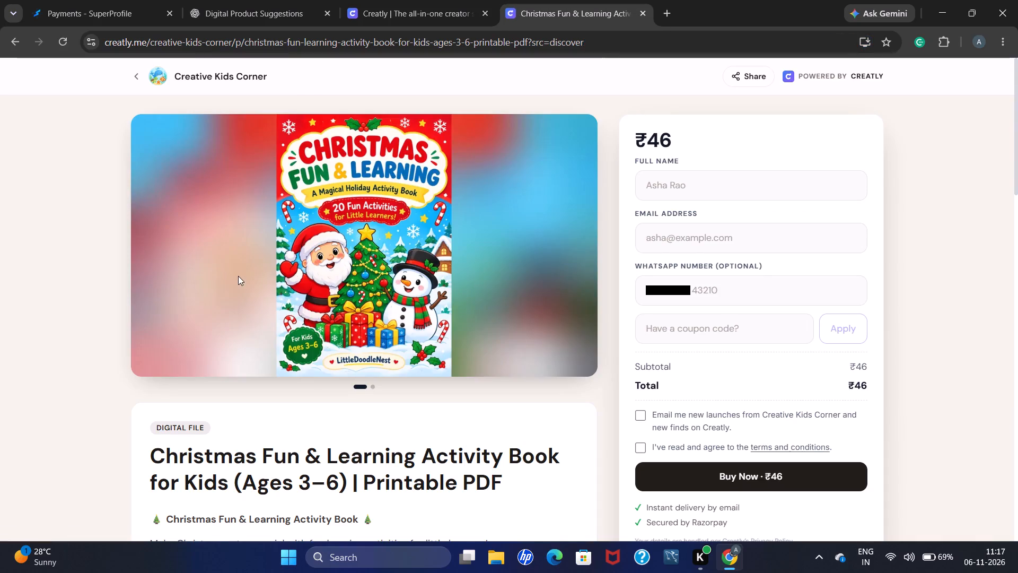
pyautogui.scroll(-1, 274, 379)
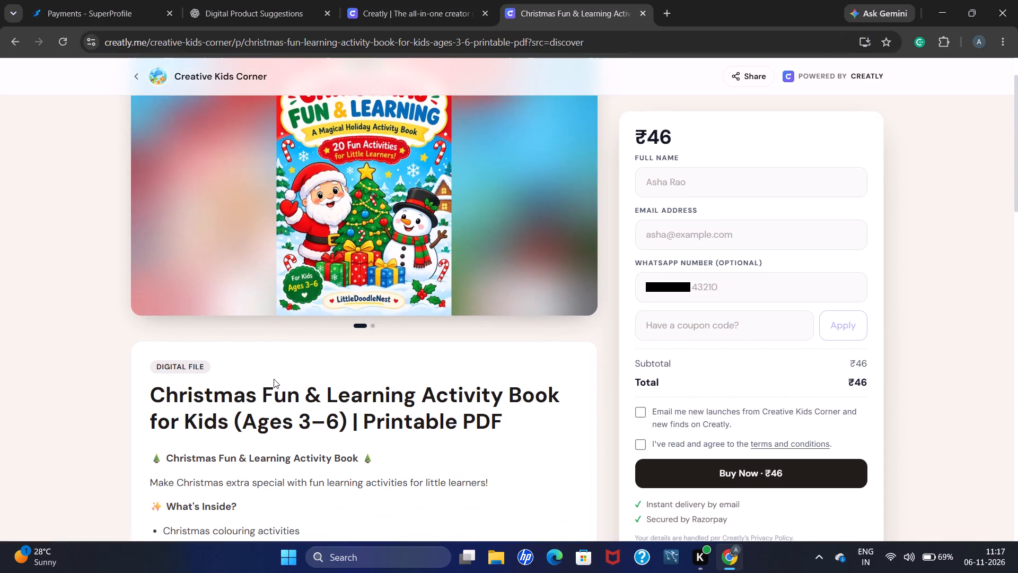
pyautogui.scroll(-1, 273, 365)
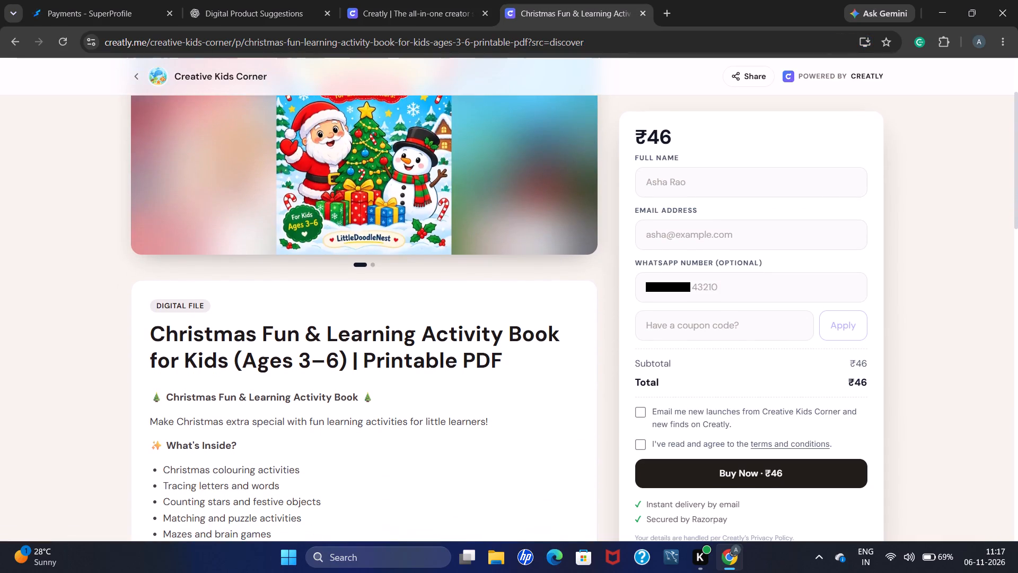
pyautogui.scroll(-8, 273, 365)
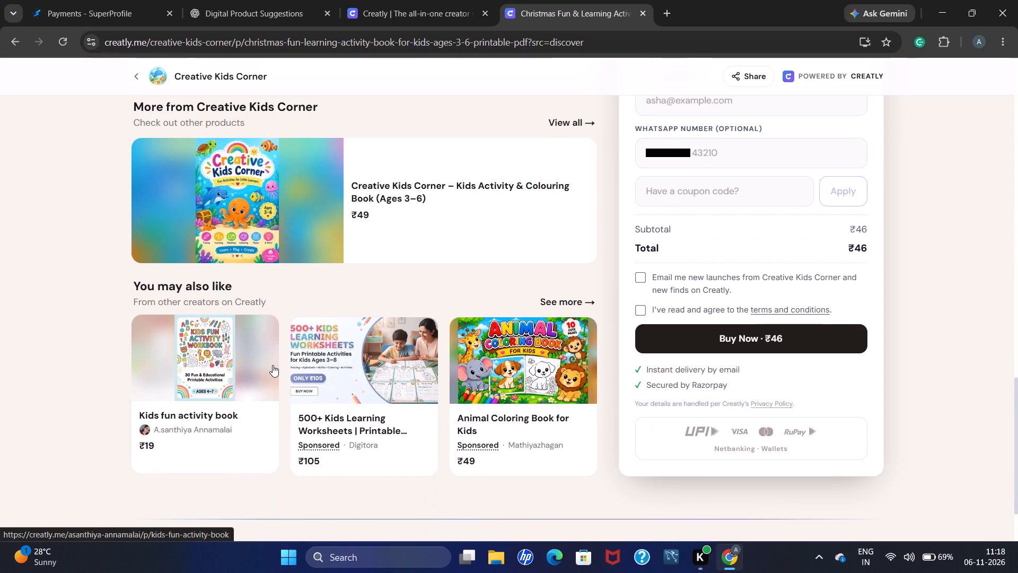
pyautogui.scroll(4, 273, 365)
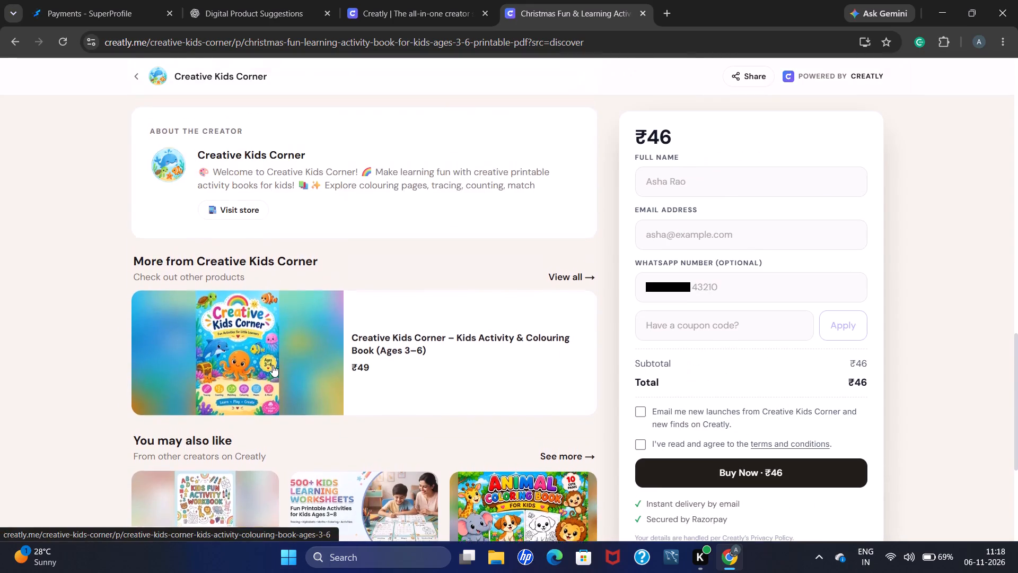
pyautogui.scroll(3, 273, 365)
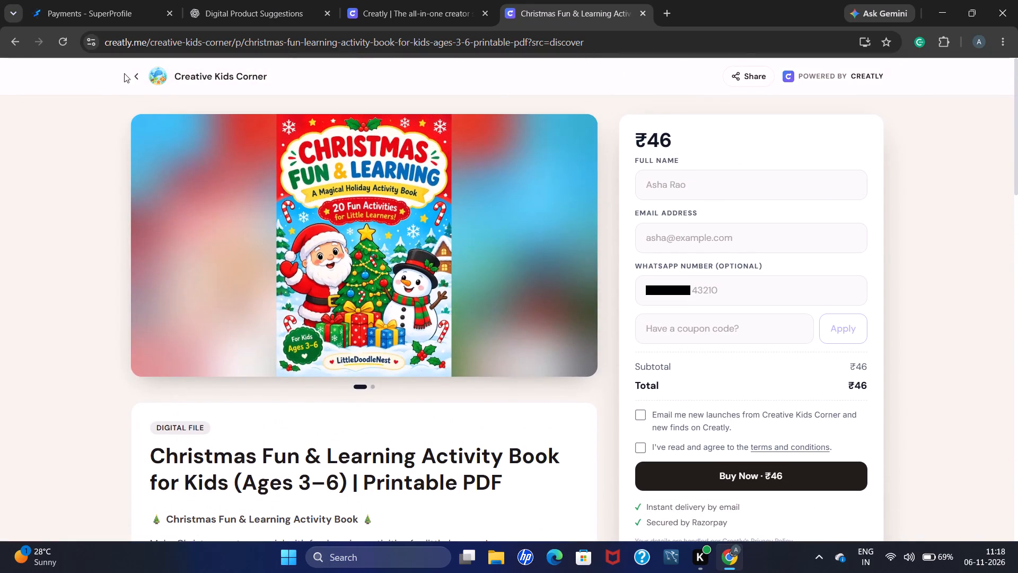
# View the Creative Kids Corner storefront and return to its Christmas activity book listing.
pyautogui.click(141, 80)
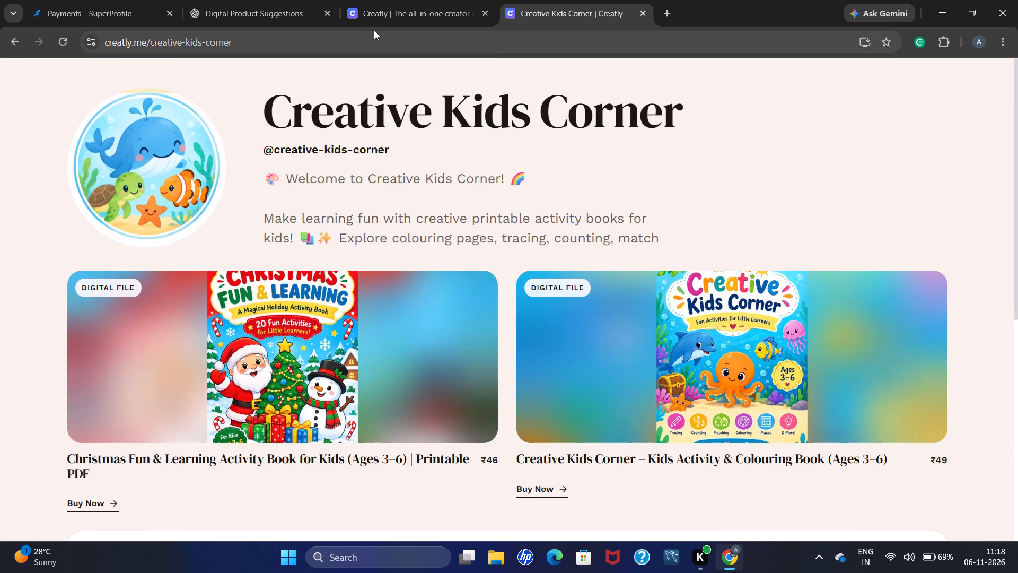
pyautogui.click(18, 44)
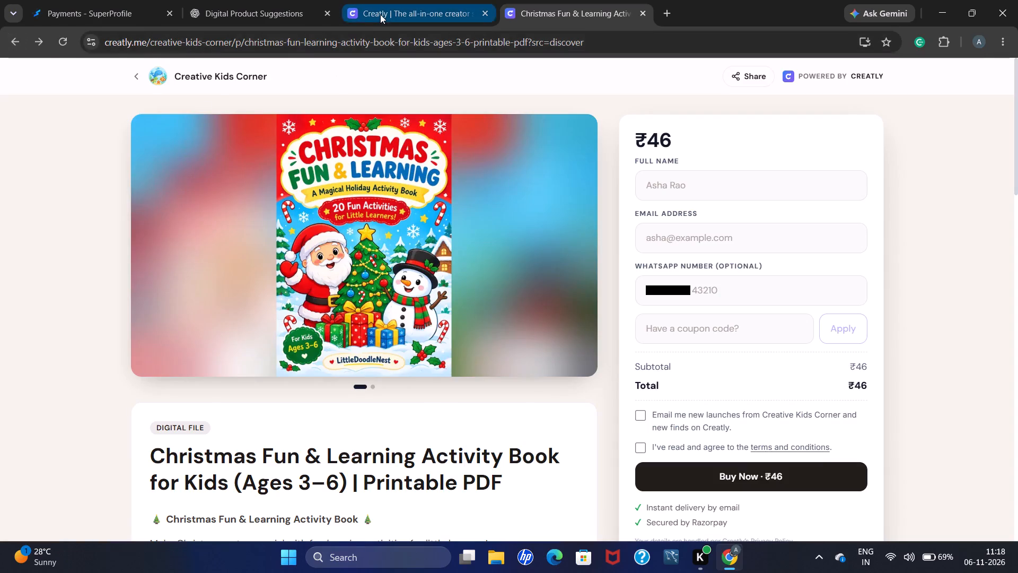
# Check the products list in the Creatly dashboard, and switch back to the Christmas activity book listing.
pyautogui.click(380, 14)
pyautogui.scroll(2, 330, 89)
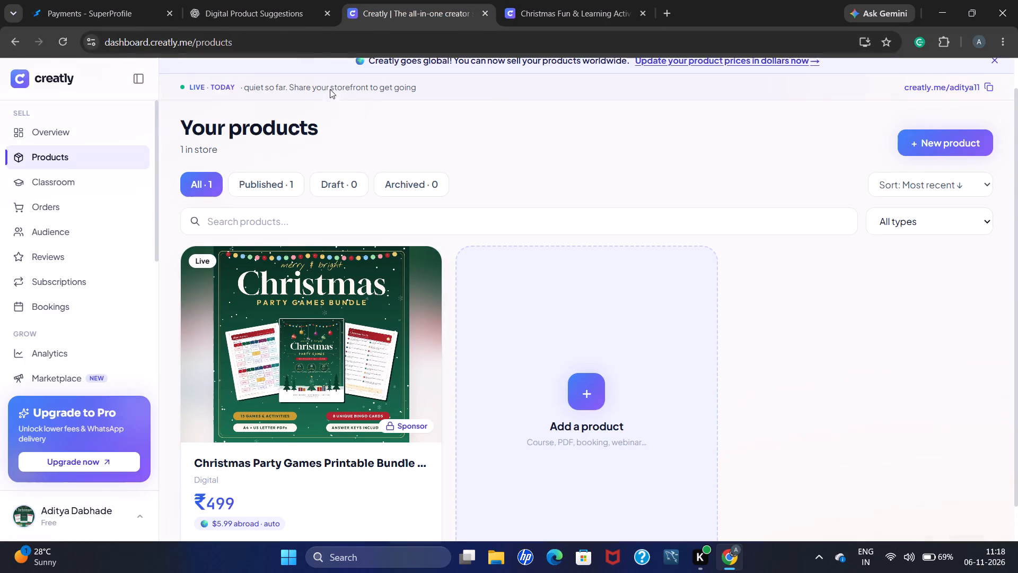
pyautogui.scroll(1, 330, 89)
pyautogui.click(581, 23)
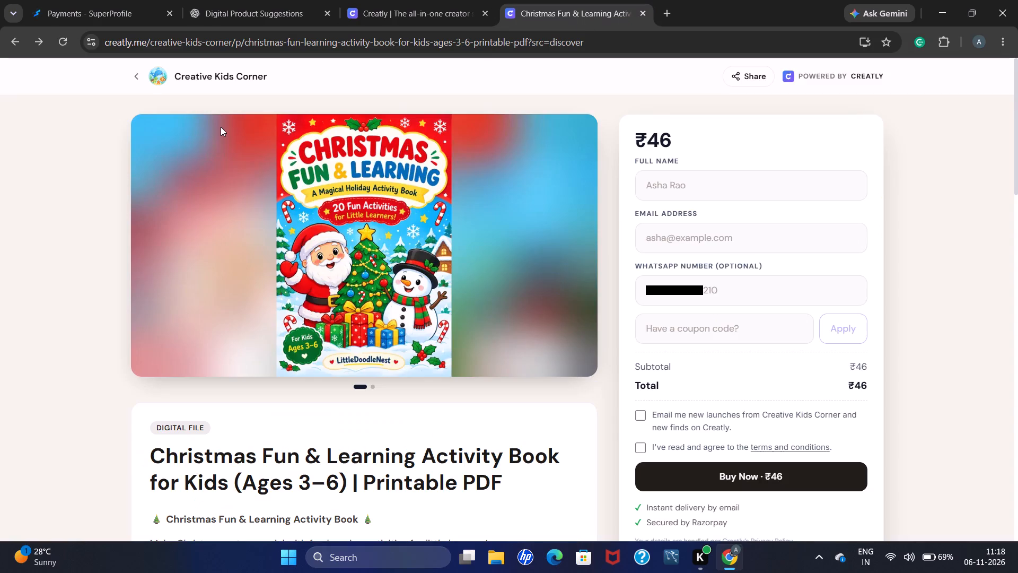
# Examine the activity book listing's description structure, what-you'll-get section and creator details.
pyautogui.scroll(-2, 192, 369)
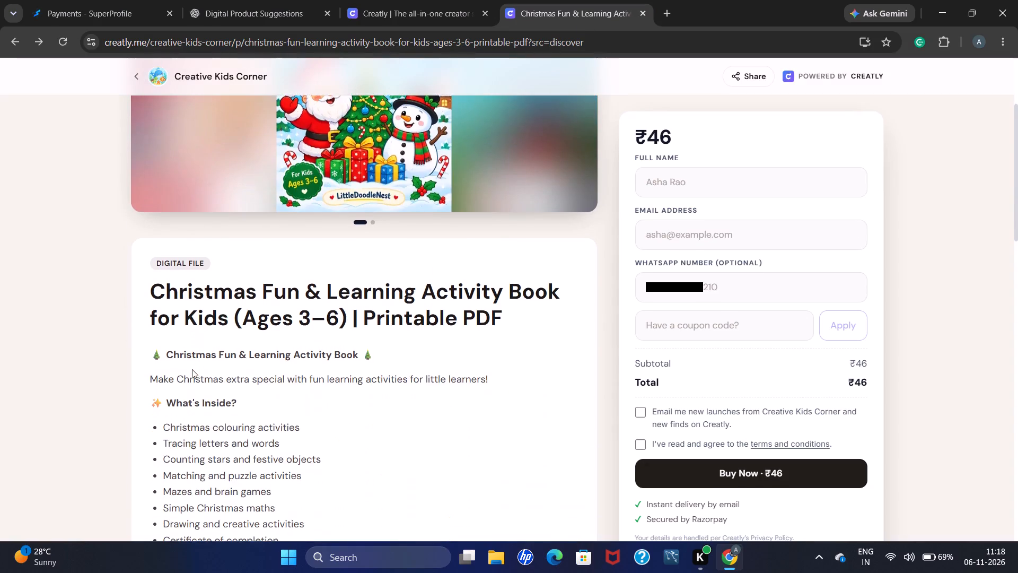
pyautogui.scroll(-3, 192, 369)
pyautogui.scroll(1, 192, 369)
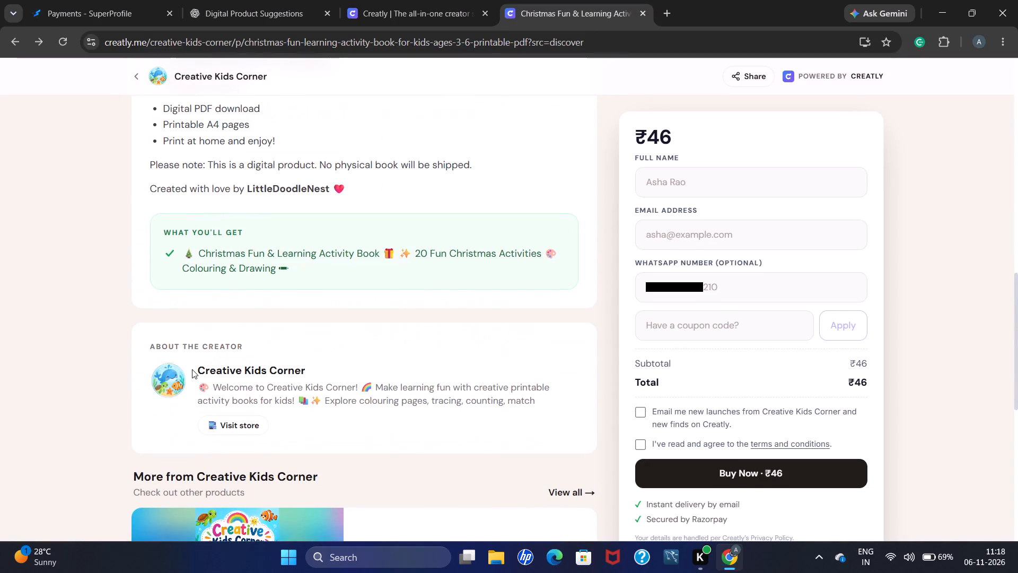
pyautogui.scroll(-4, 192, 369)
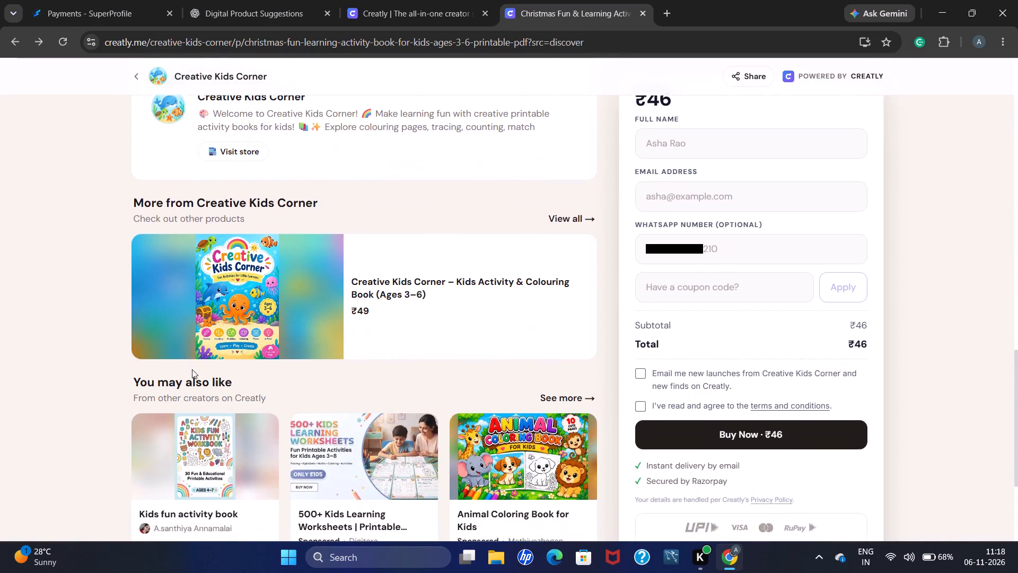
pyautogui.scroll(-1, 192, 369)
pyautogui.scroll(6, 192, 369)
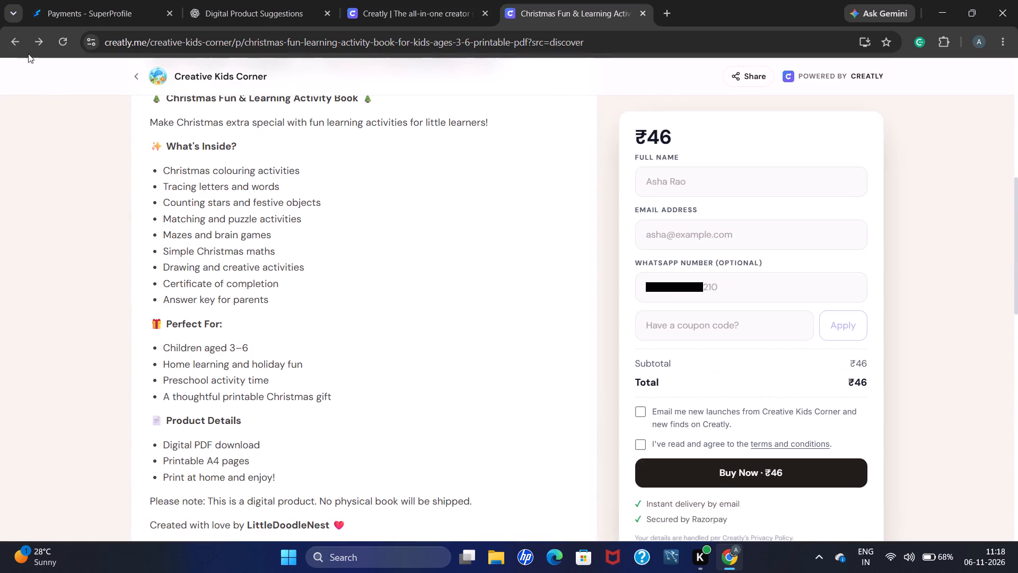
# Return to the Christmas Party Games Printable Bundle's public page and examine its cover image, title and description.
pyautogui.click(12, 40)
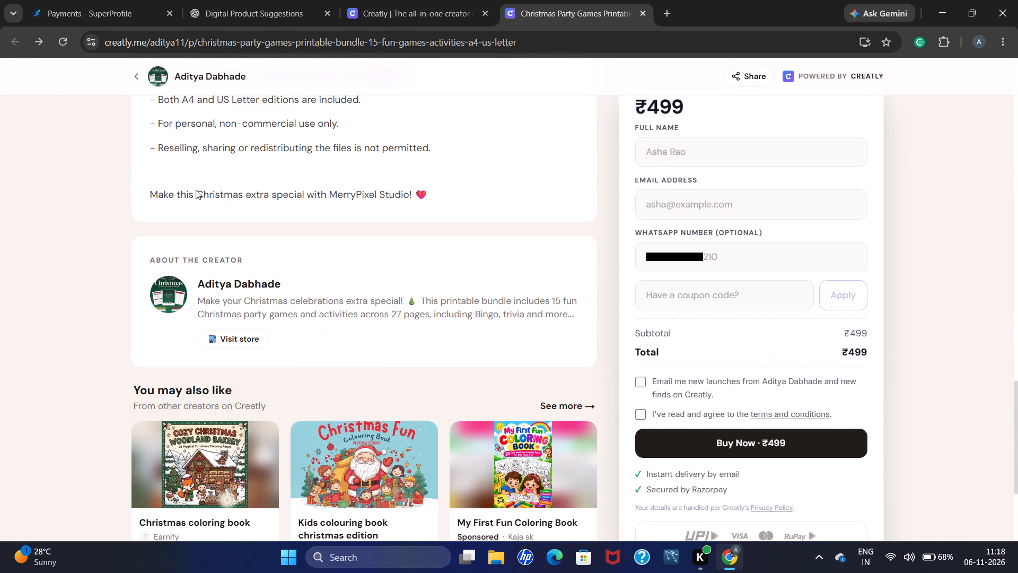
pyautogui.scroll(11, 290, 265)
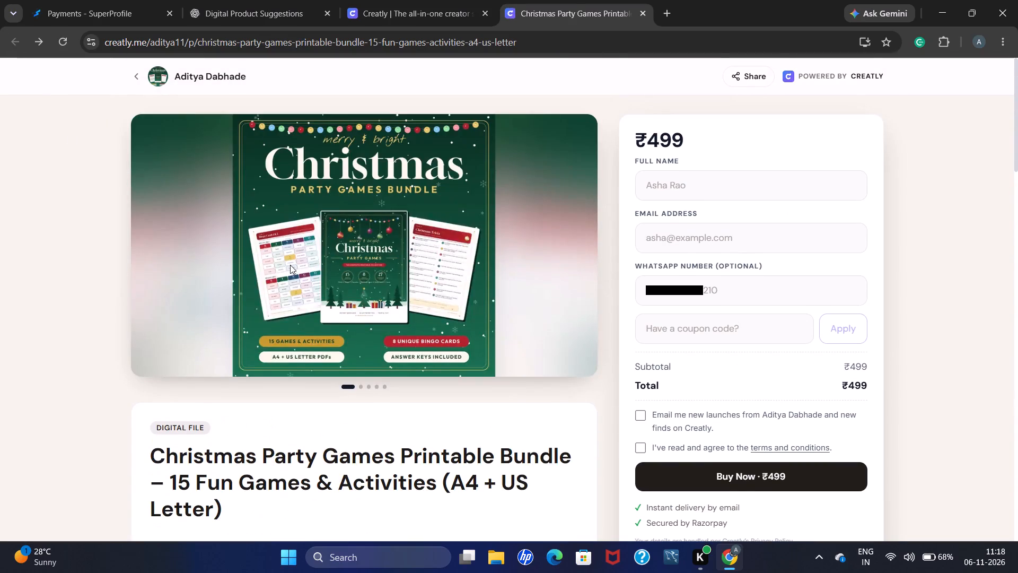
pyautogui.scroll(-2, 290, 265)
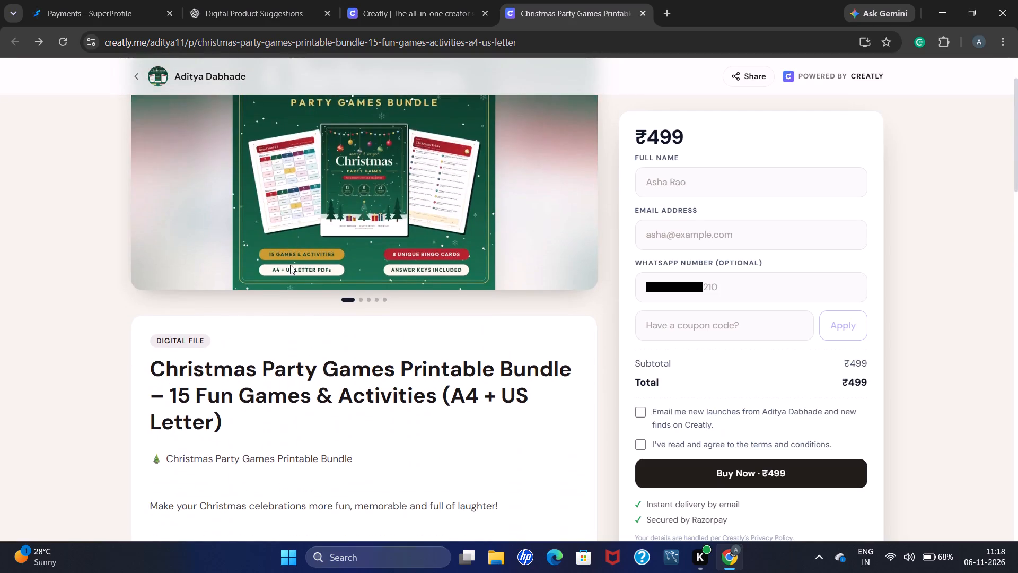
pyautogui.scroll(-1, 290, 265)
pyautogui.scroll(1, 290, 265)
pyautogui.scroll(-1, 290, 265)
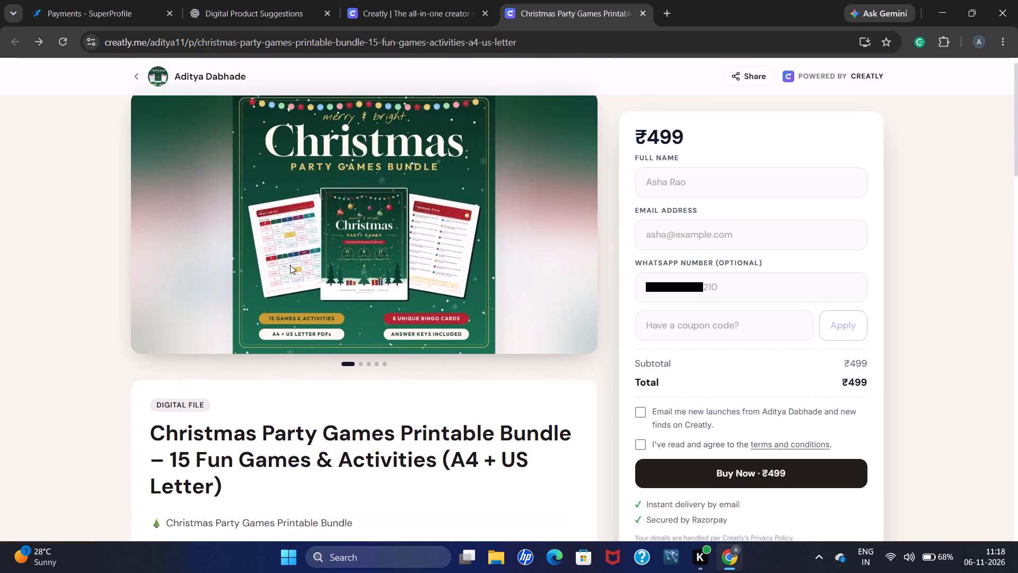
pyautogui.scroll(-4, 290, 265)
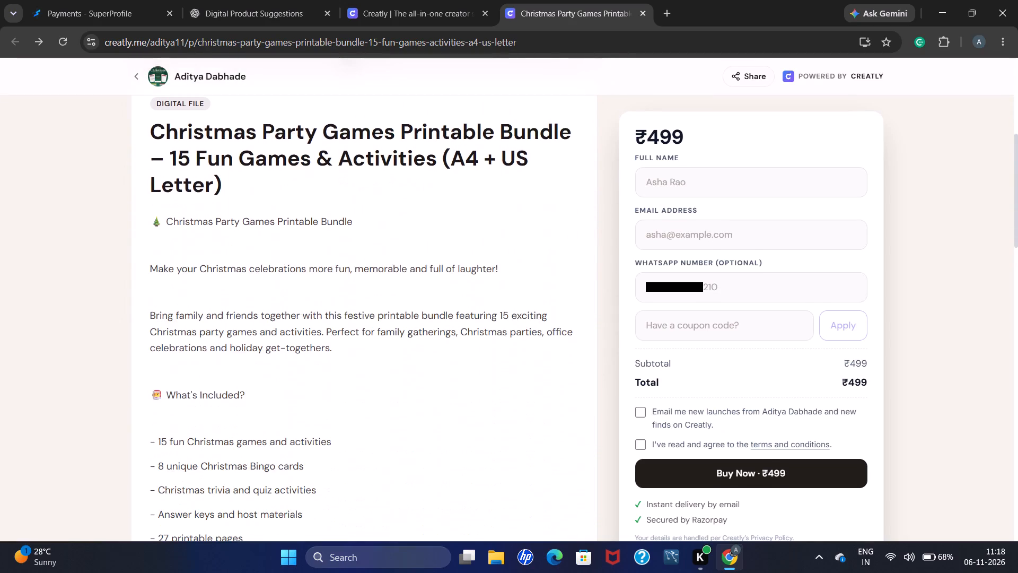
pyautogui.scroll(4, 290, 265)
pyautogui.scroll(-2, 290, 265)
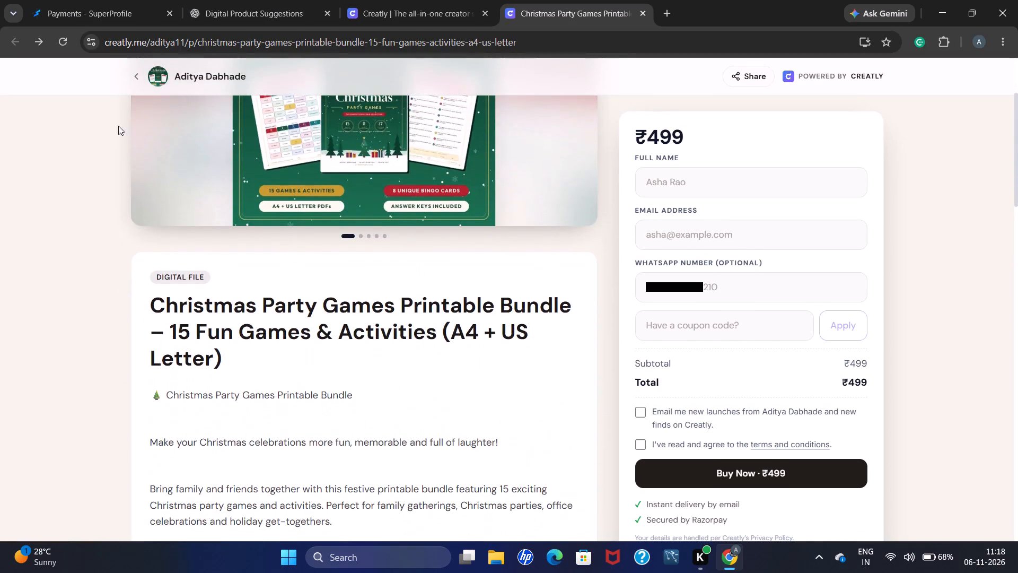
# Open the Christmas Party Games Printable Bundle for editing from the products list in the Creatly dashboard.
pyautogui.click(393, 4)
pyautogui.scroll(-2, 323, 312)
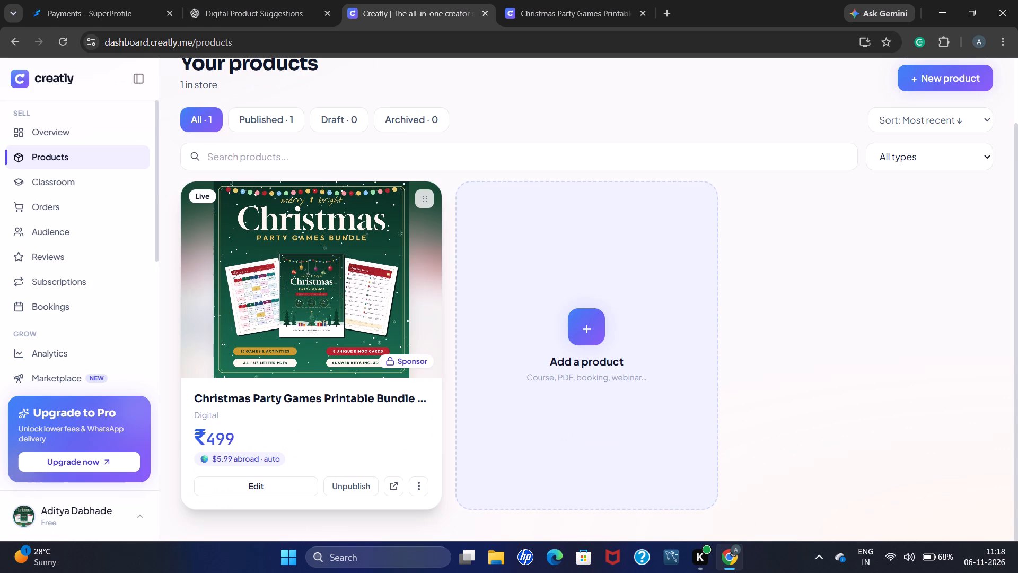
pyautogui.click(276, 484)
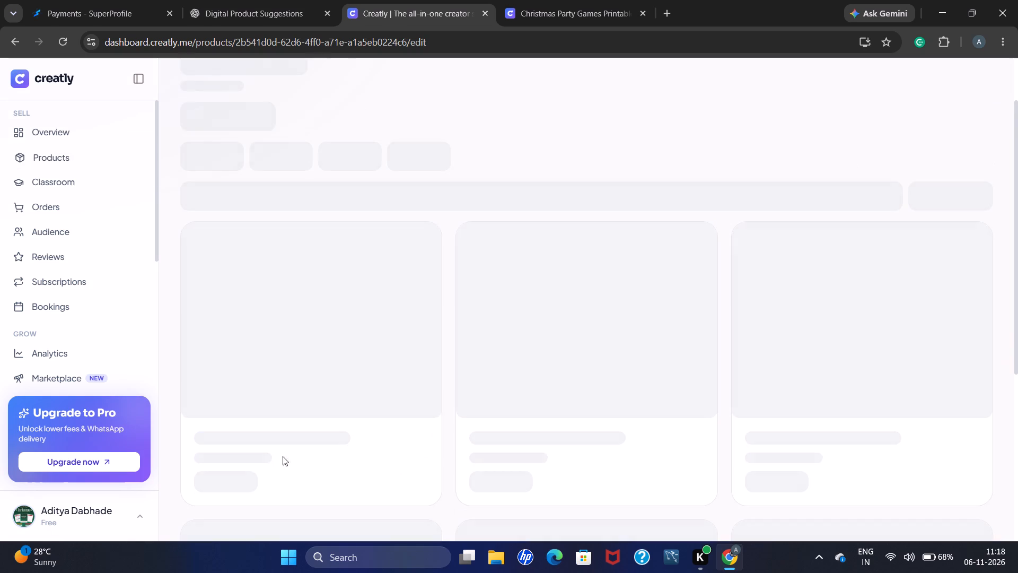
pyautogui.scroll(-2, 323, 394)
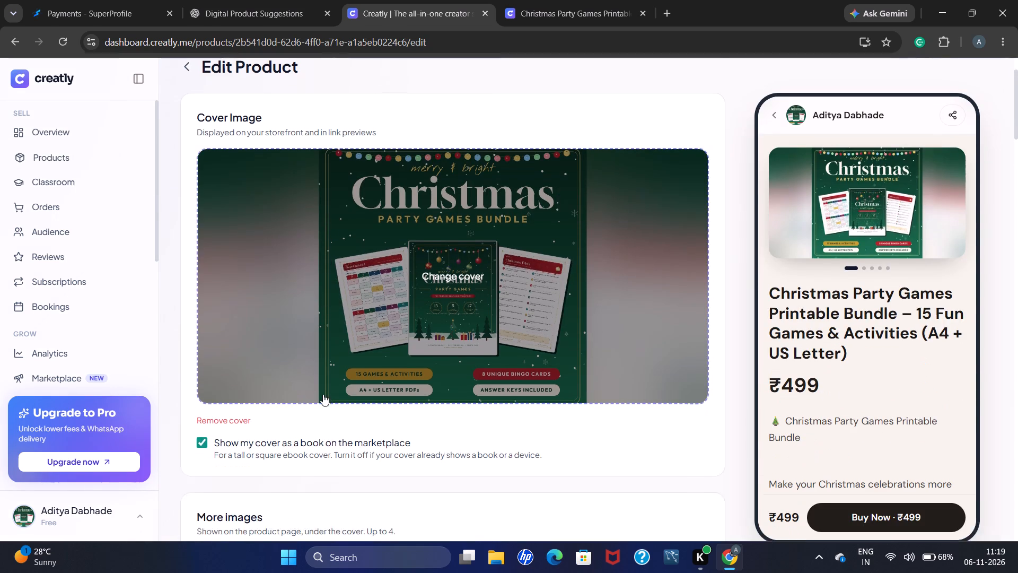
# Set the bundle's price to ₹249 in the product's pricing section.
pyautogui.scroll(-3, 323, 394)
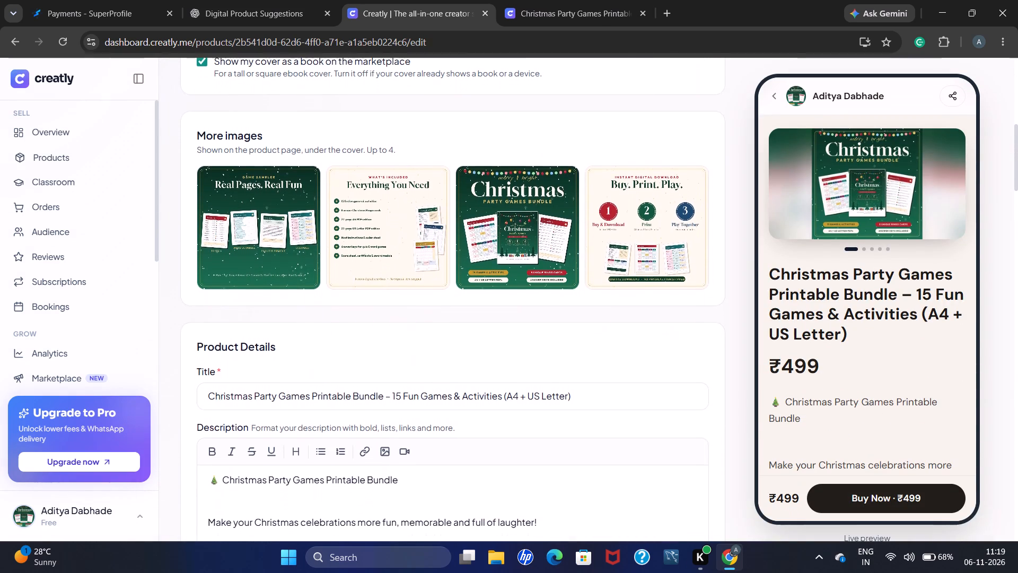
pyautogui.scroll(-5, 323, 394)
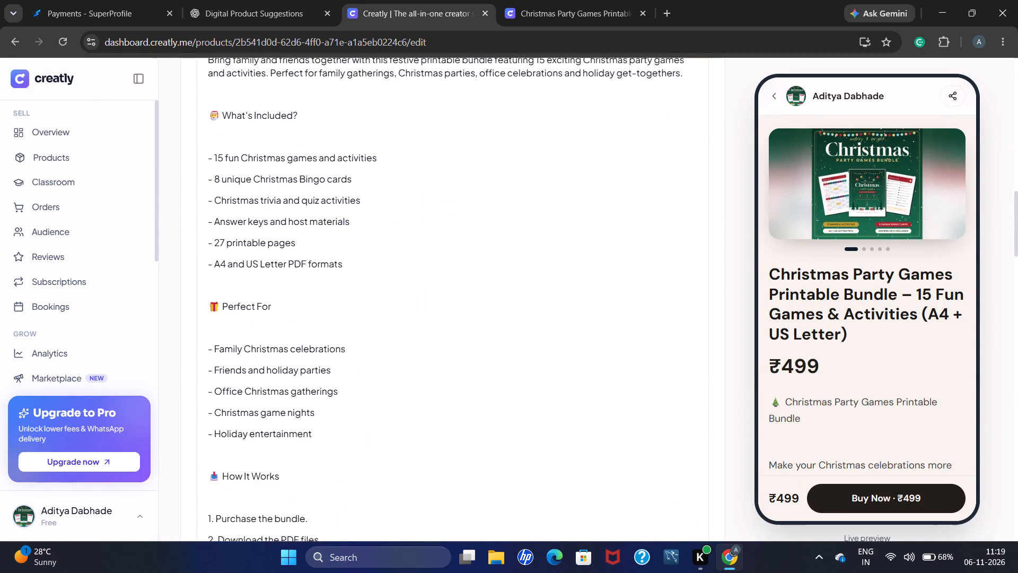
pyautogui.scroll(-4, 323, 394)
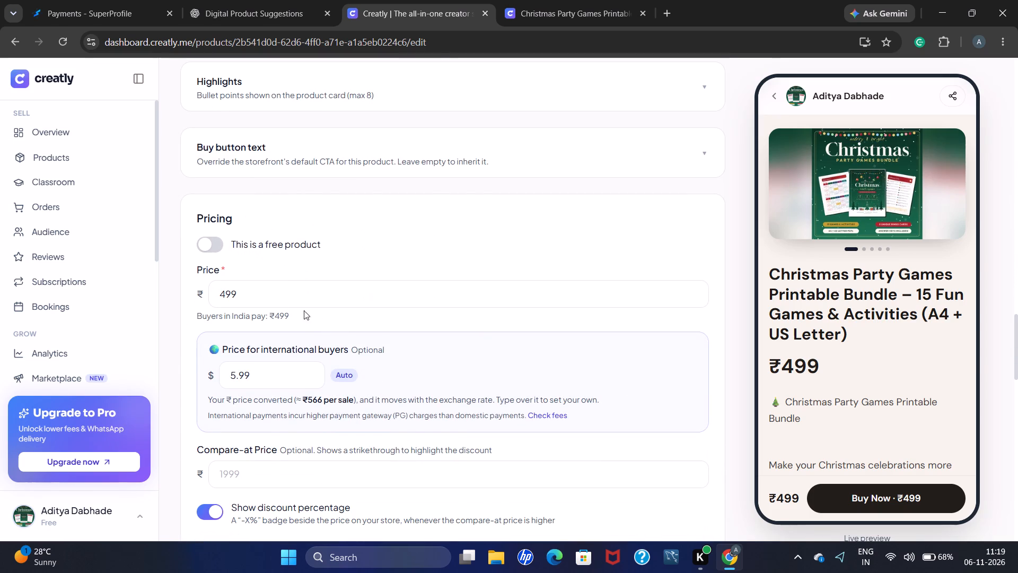
pyautogui.click(285, 296)
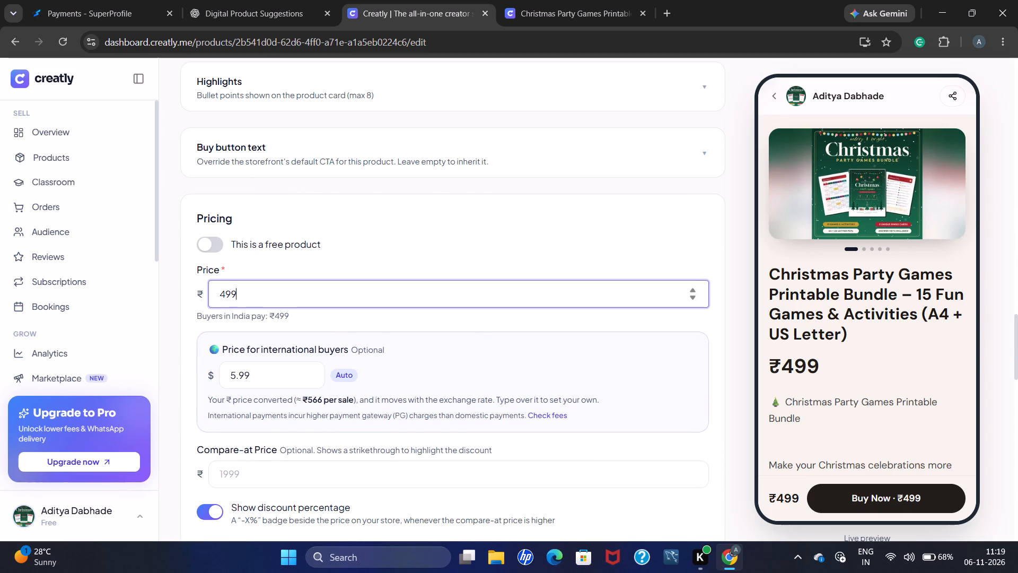
pyautogui.press('BackSpace')
pyautogui.press('BackSpace')
pyautogui.press('BackSpace')
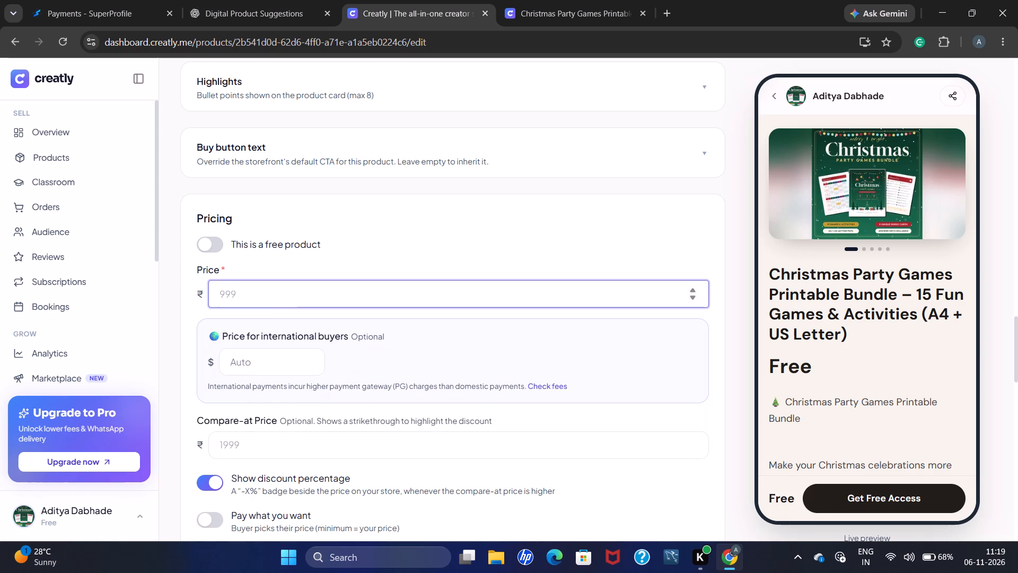
pyautogui.write('249')
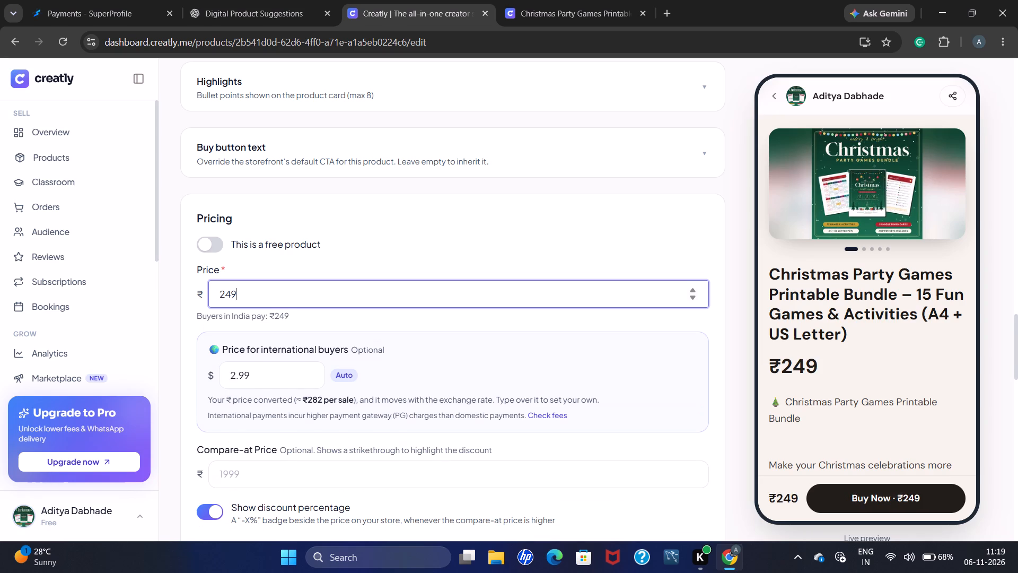
# Check the bundle's remaining product settings and save the changes.
pyautogui.scroll(-1, 330, 345)
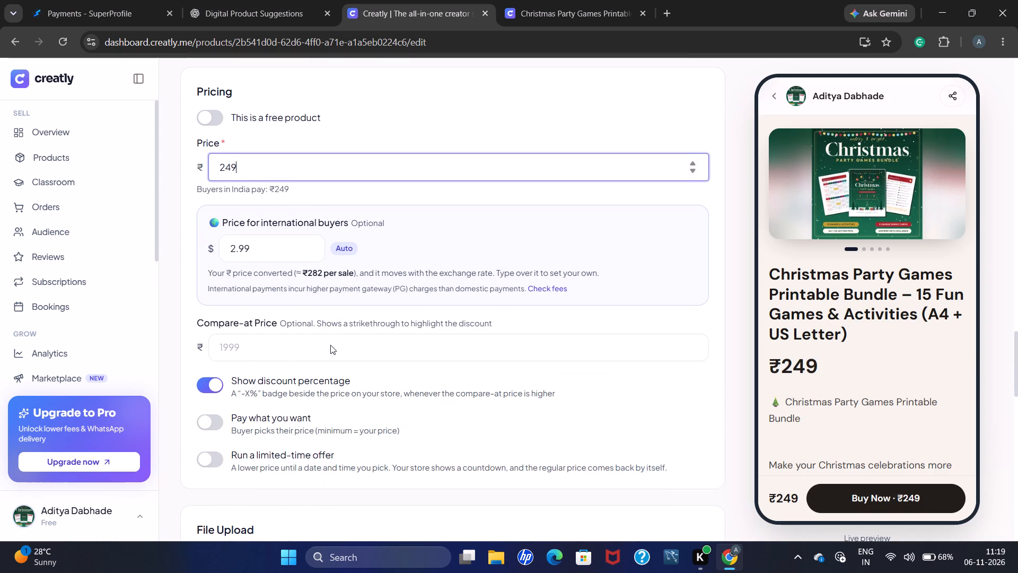
pyautogui.scroll(-2, 330, 345)
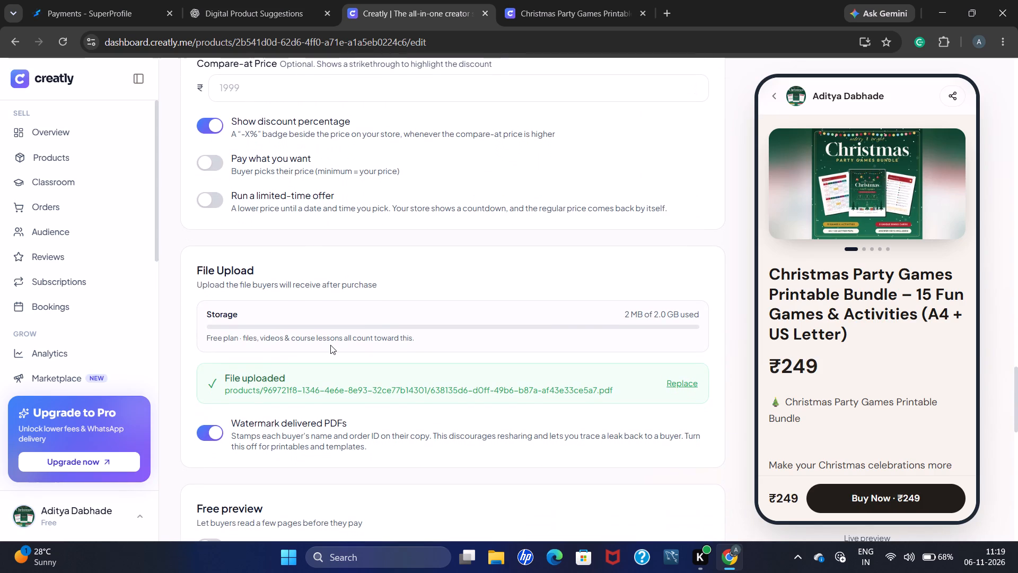
pyautogui.scroll(-2, 330, 345)
pyautogui.scroll(12, 330, 345)
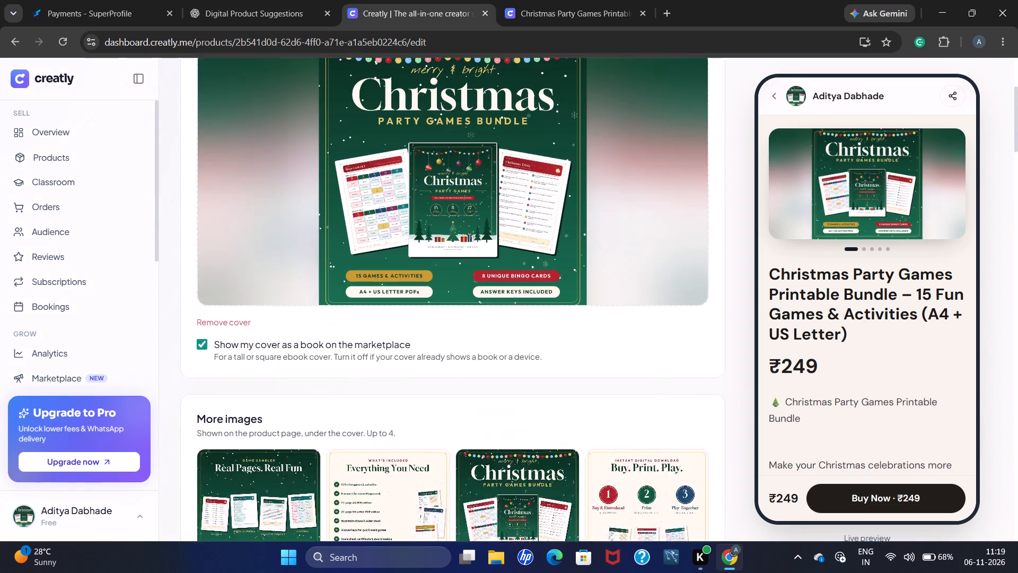
pyautogui.scroll(-15, 330, 345)
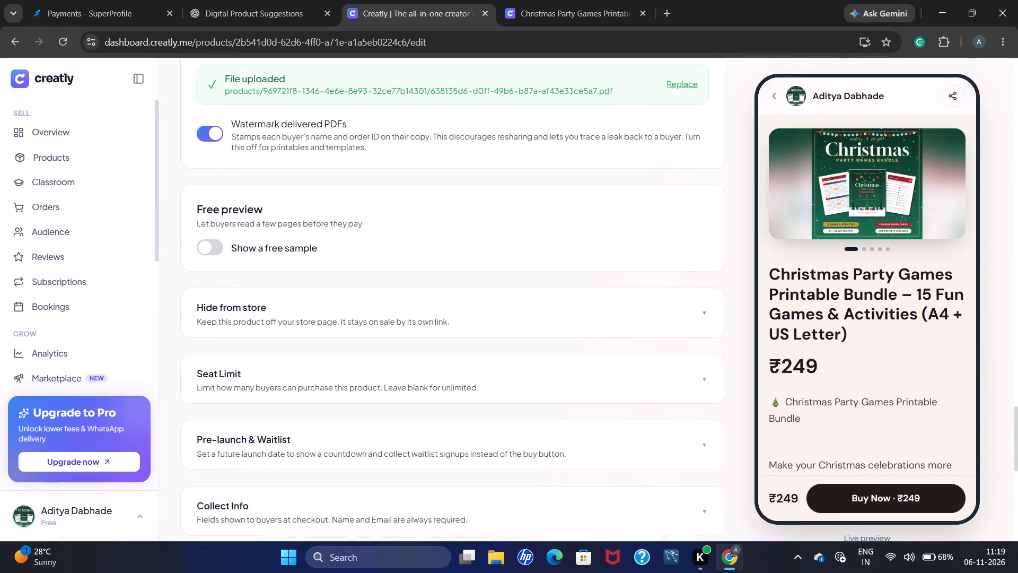
pyautogui.hscroll(-1, 330, 345)
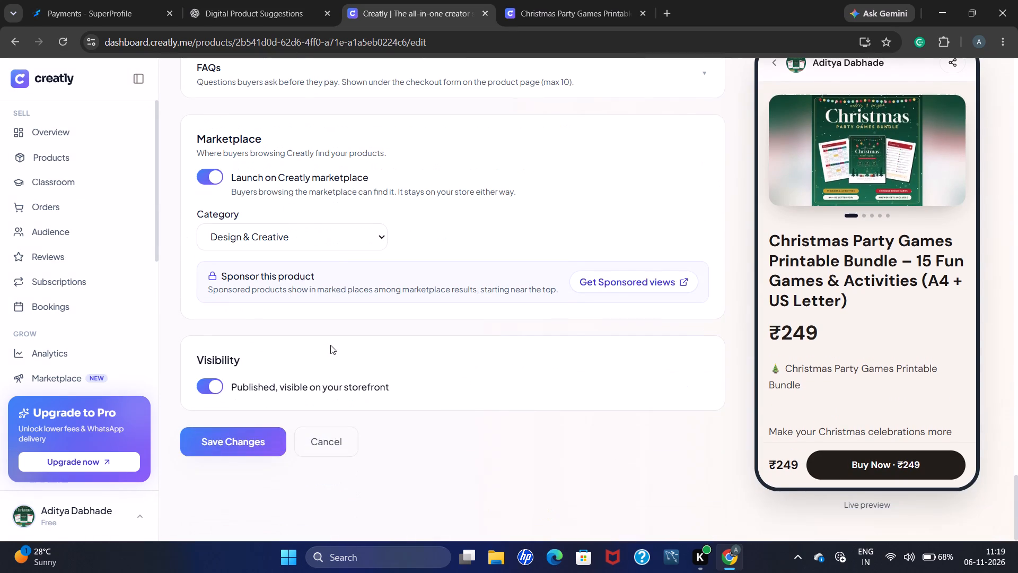
pyautogui.click(252, 450)
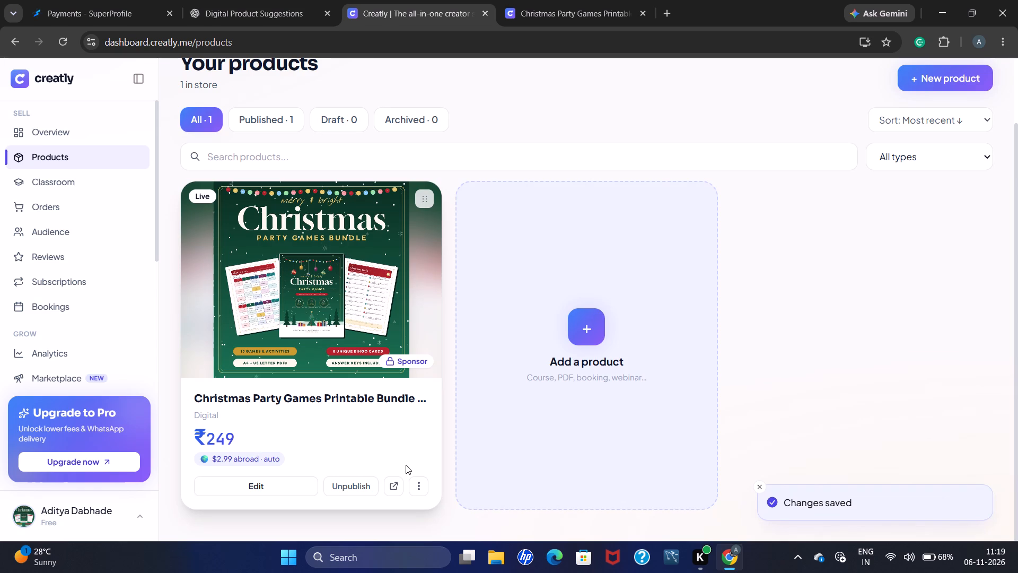
# Copy the Christmas bundle's product link and open a new browser tab.
pyautogui.click(414, 485)
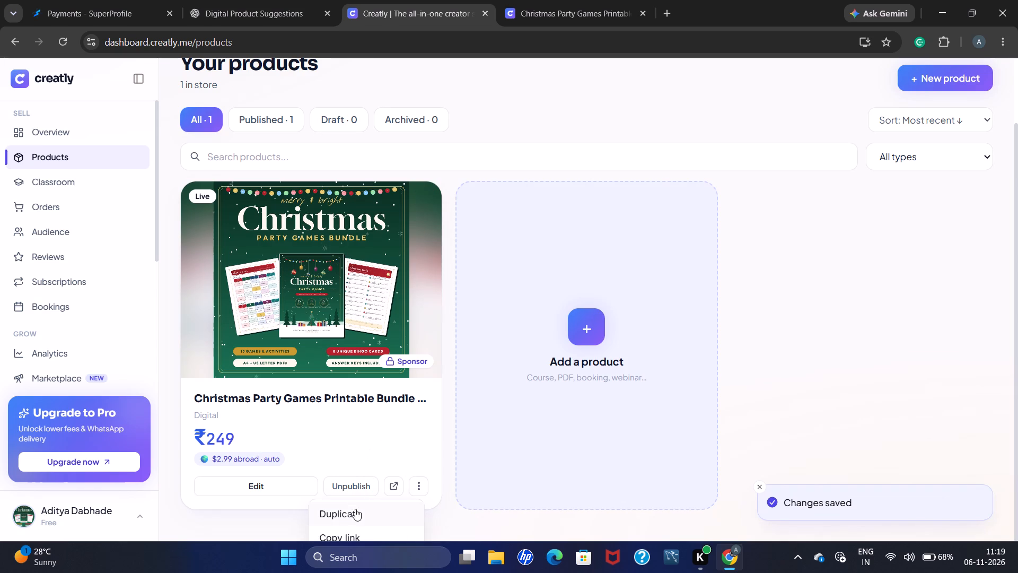
pyautogui.click(347, 537)
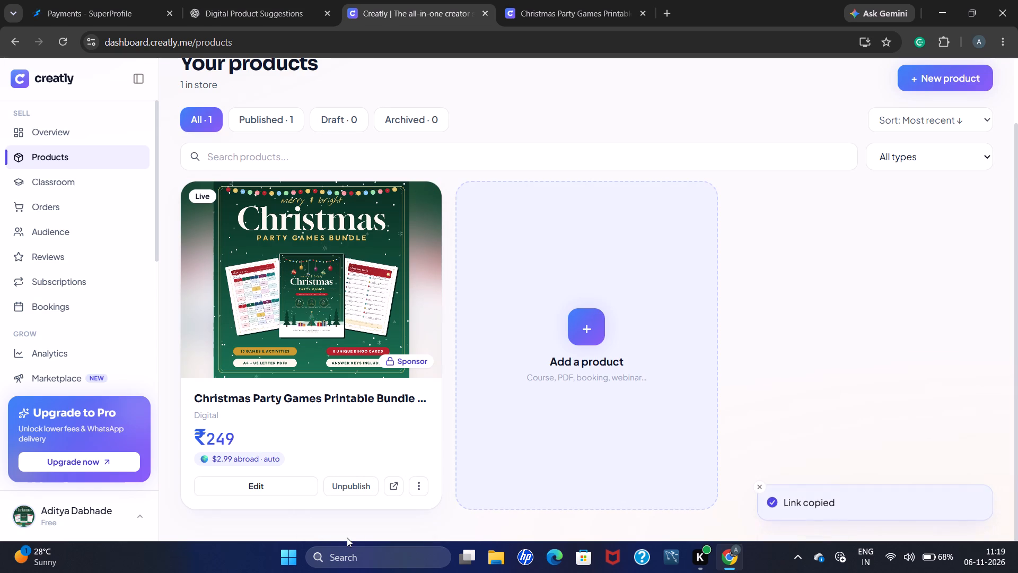
pyautogui.click(660, 17)
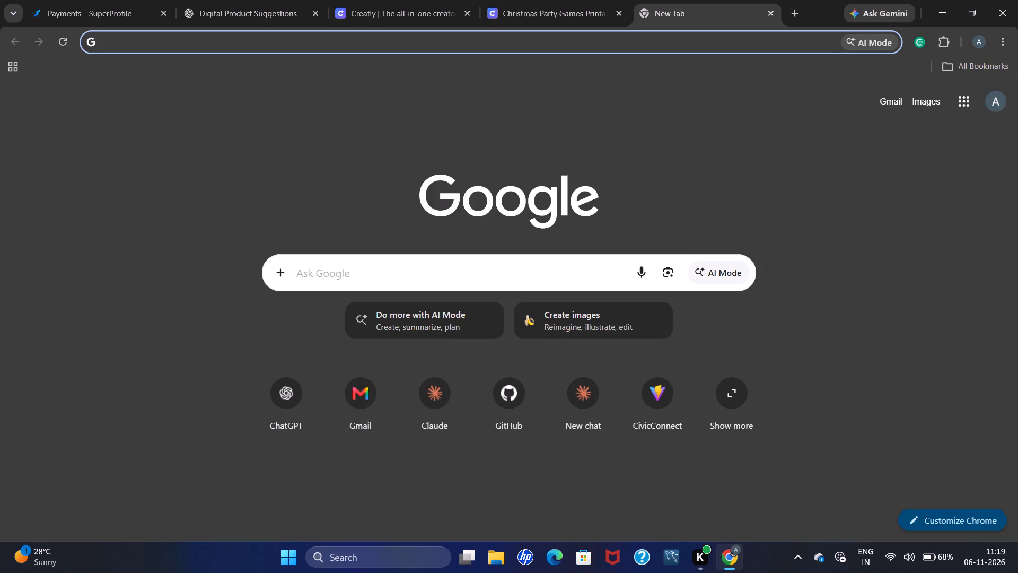
# Look through the gallery images on the bundle's public product page.
pyautogui.click(515, 0)
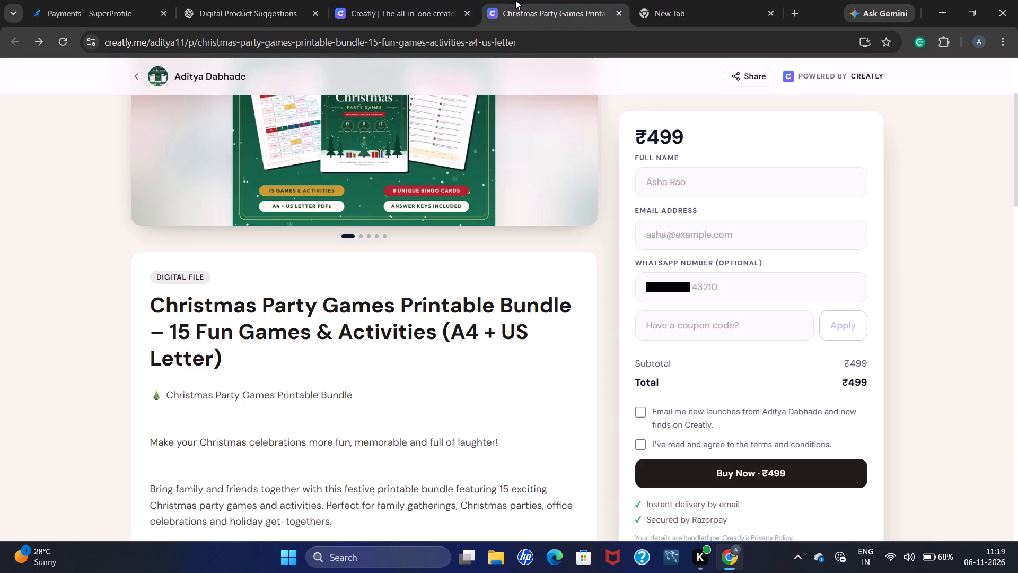
pyautogui.hscroll(-3, 382, 197)
pyautogui.scroll(1, 382, 197)
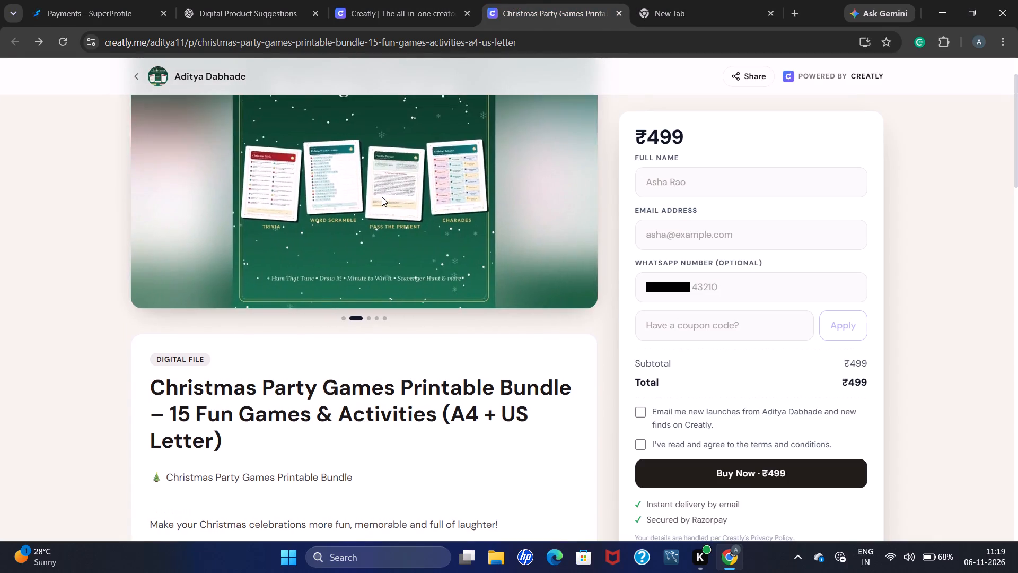
pyautogui.scroll(2, 382, 197)
pyautogui.hscroll(-2, 382, 197)
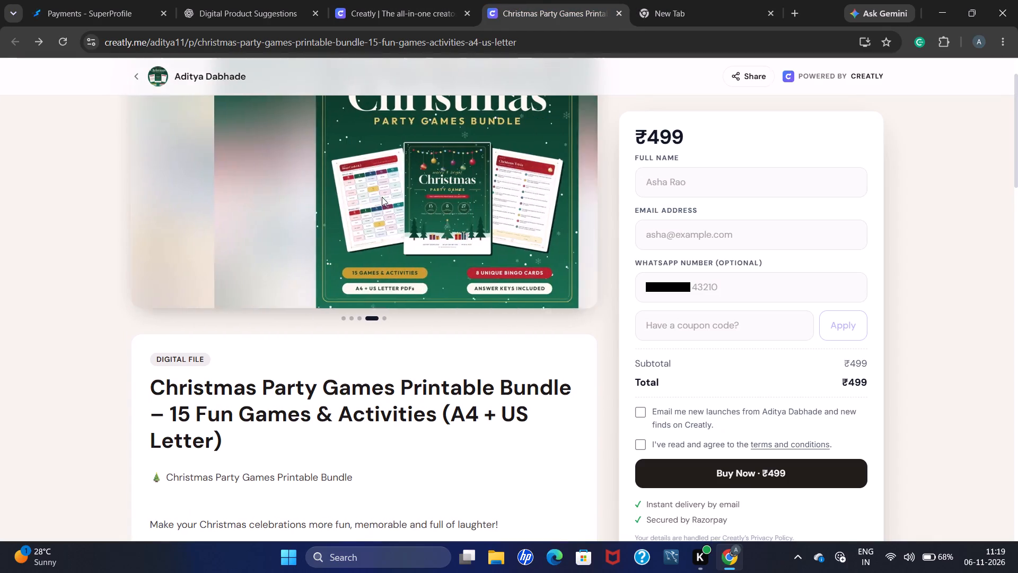
pyautogui.hscroll(-2, 382, 197)
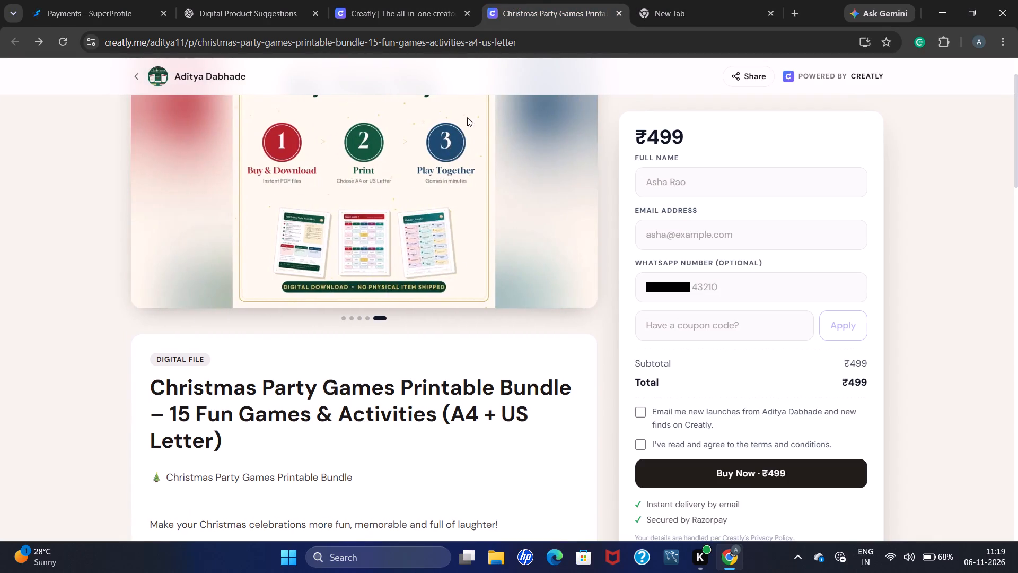
# Search Google for pinterest in the empty browser tab and open the Pinterest site.
pyautogui.click(681, 21)
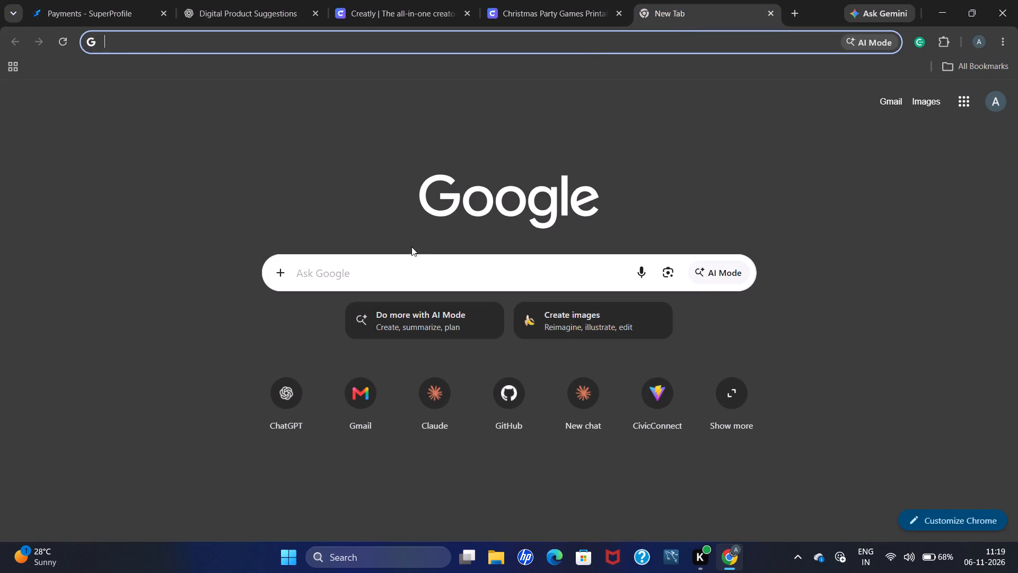
pyautogui.click(405, 261)
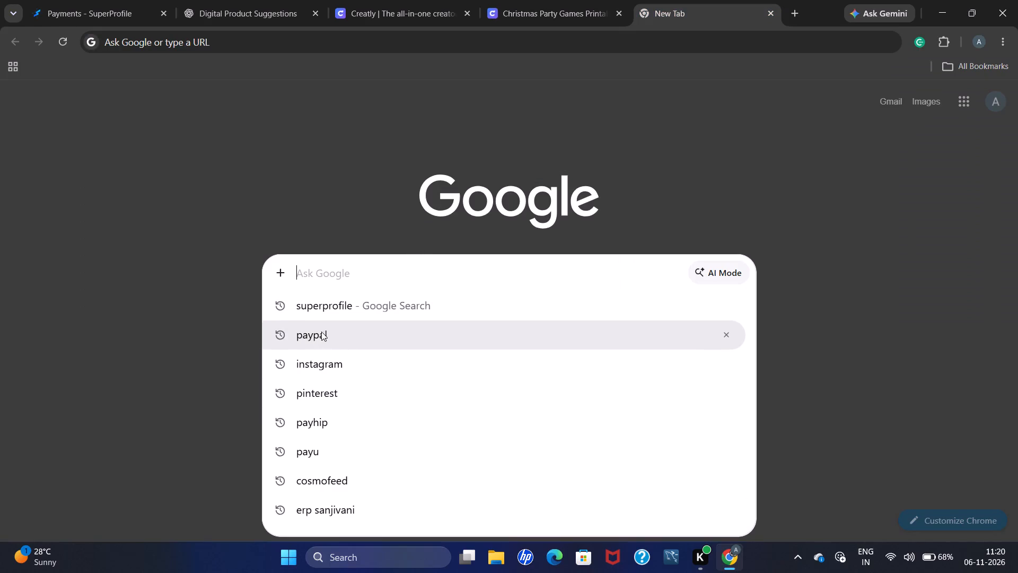
pyautogui.click(315, 397)
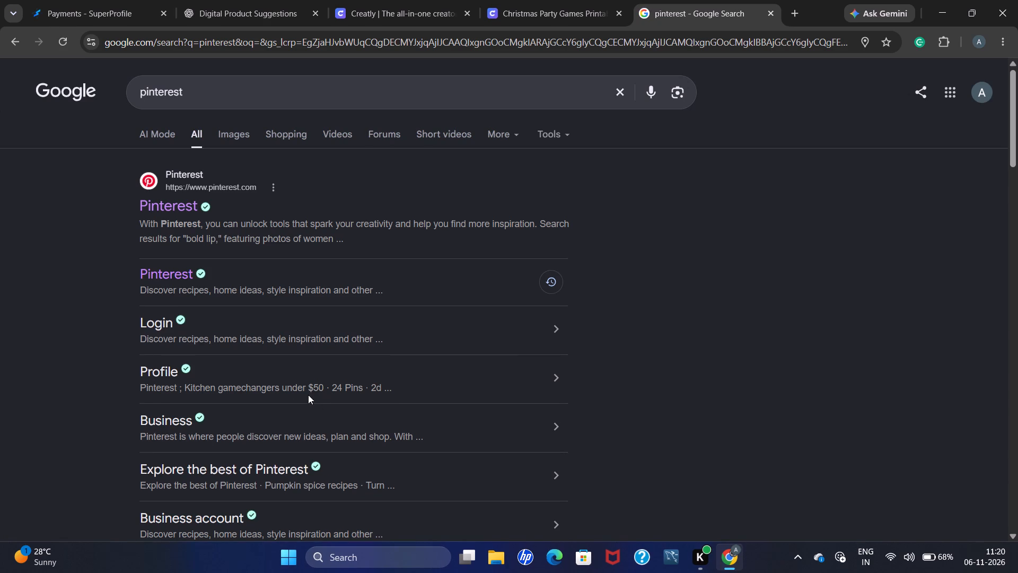
pyautogui.click(177, 206)
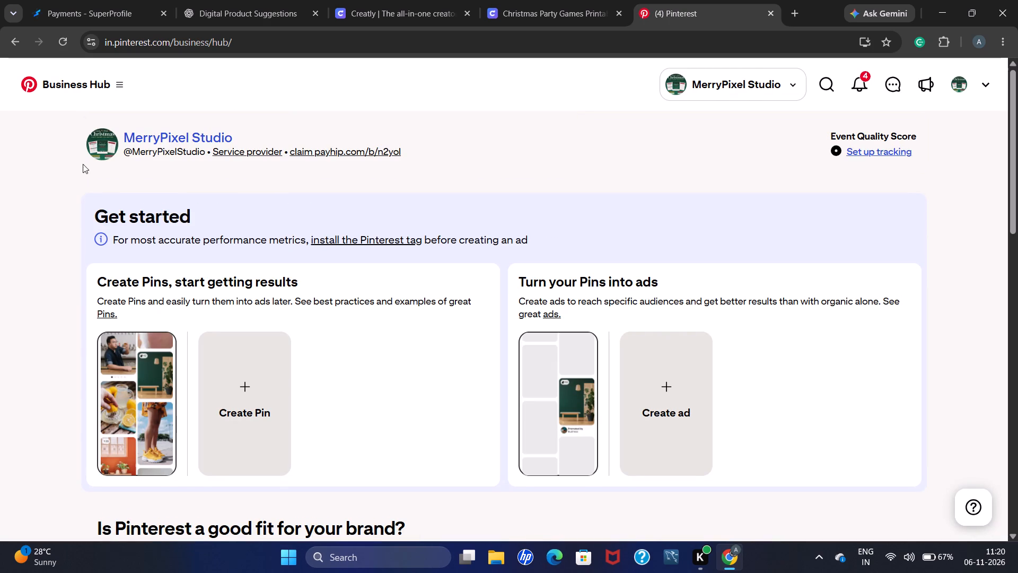
# Switch from the Pinterest Business Hub to the MerryPixel Studio profile.
pyautogui.click(700, 90)
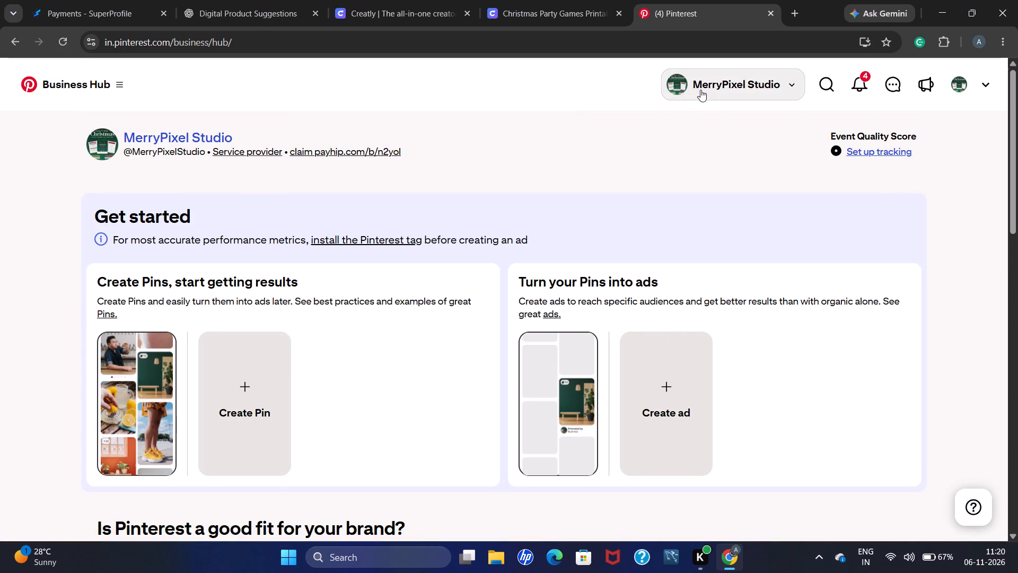
pyautogui.click(717, 198)
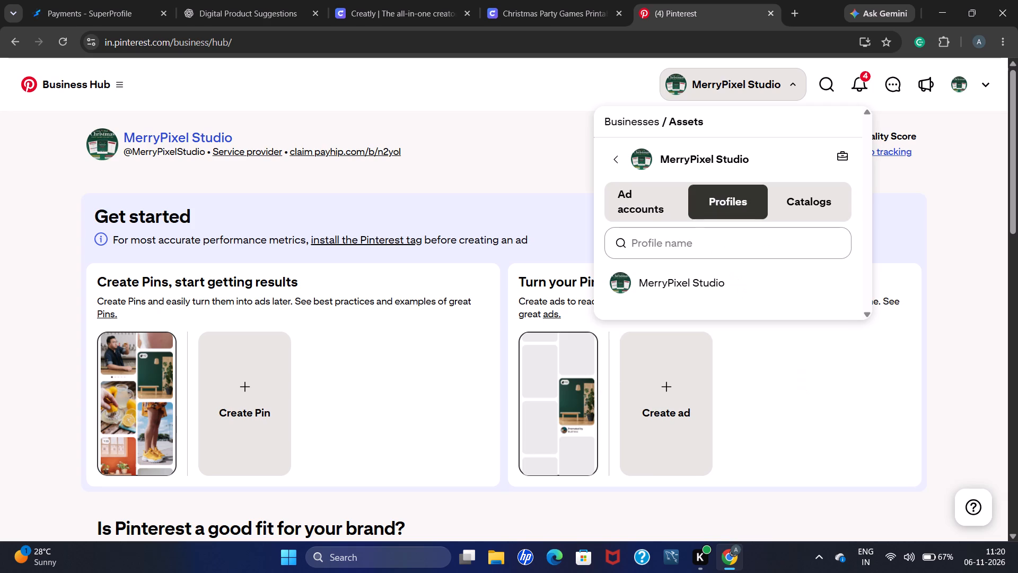
pyautogui.click(678, 287)
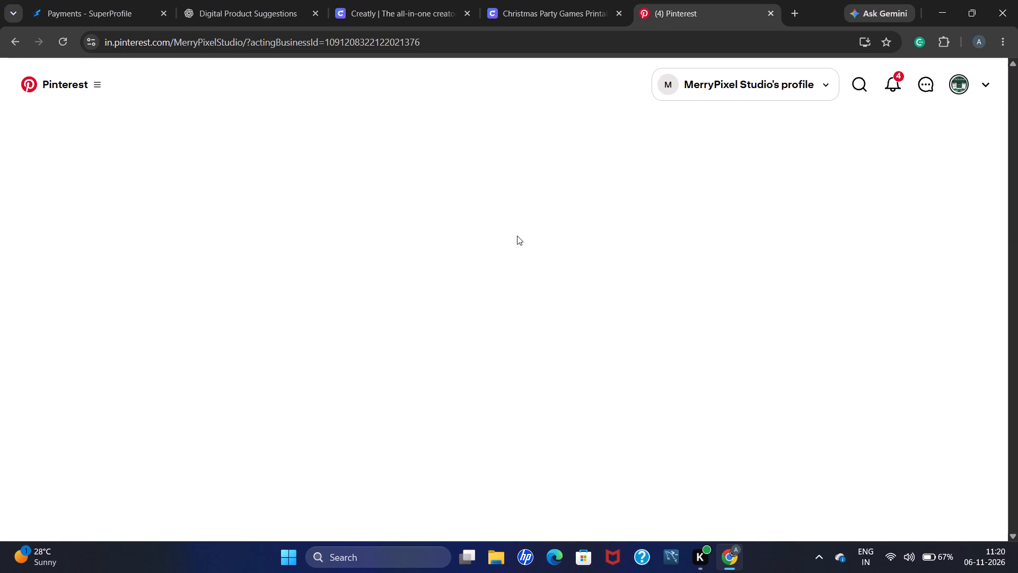
# Look through the account's Pinterest notifications.
pyautogui.click(862, 89)
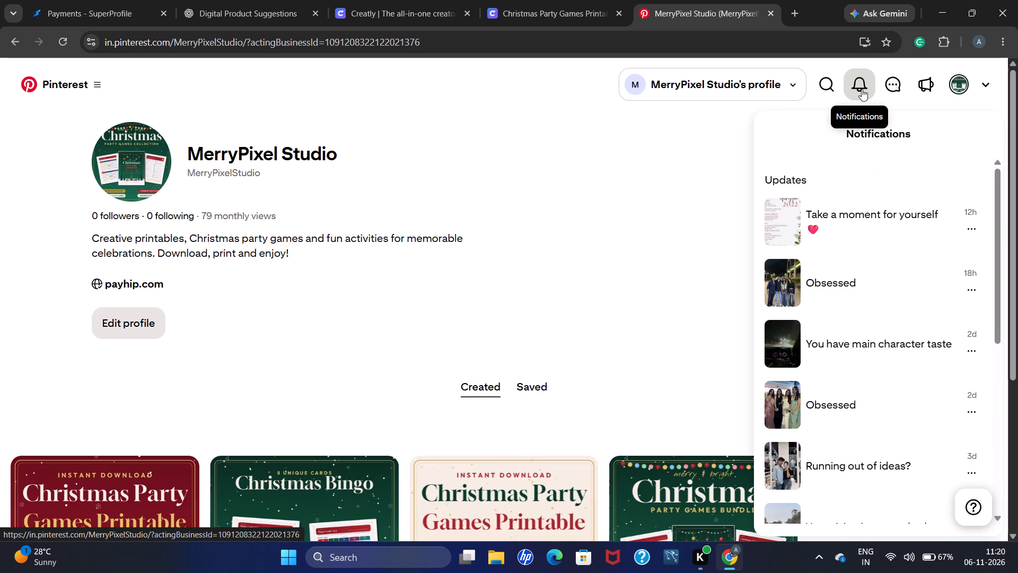
pyautogui.scroll(-1, 840, 329)
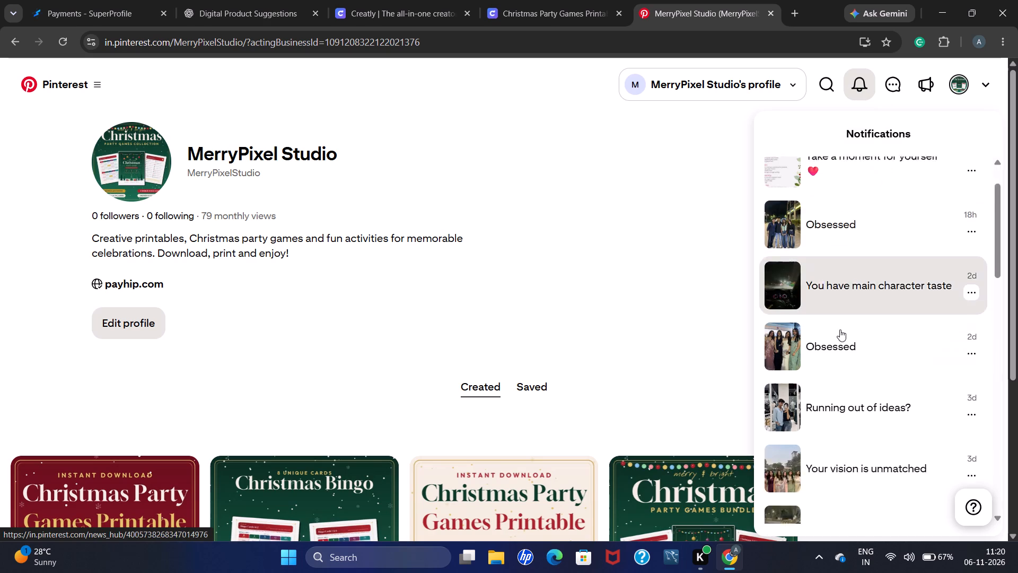
pyautogui.scroll(-5, 840, 329)
pyautogui.scroll(1, 840, 329)
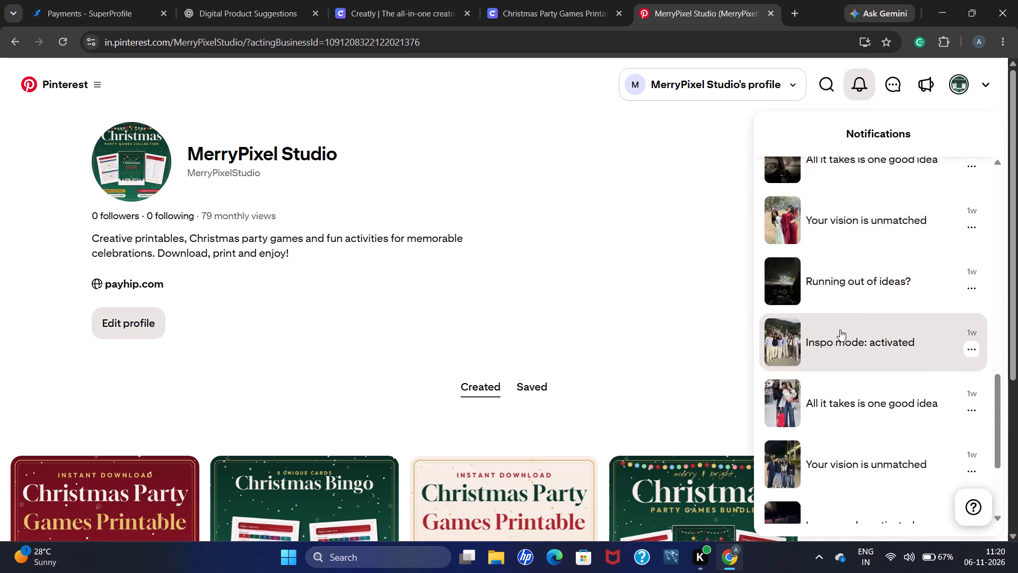
pyautogui.scroll(1, 840, 329)
pyautogui.click(620, 218)
# Replace the link of the green Christmas Party Games Printable Bundle pin with the copied Creatly product link and save it.
pyautogui.scroll(-3, 483, 271)
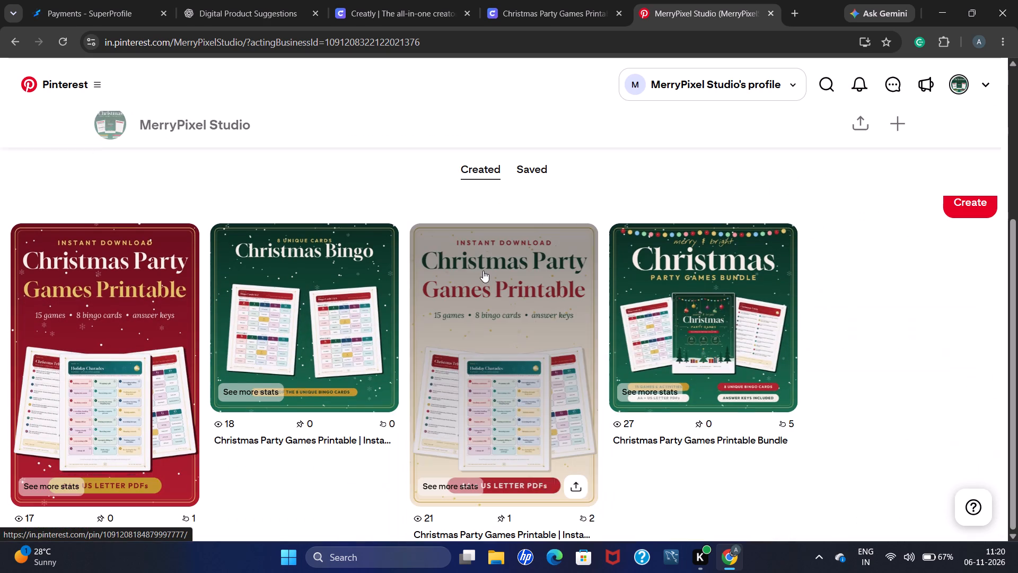
pyautogui.scroll(-2, 483, 271)
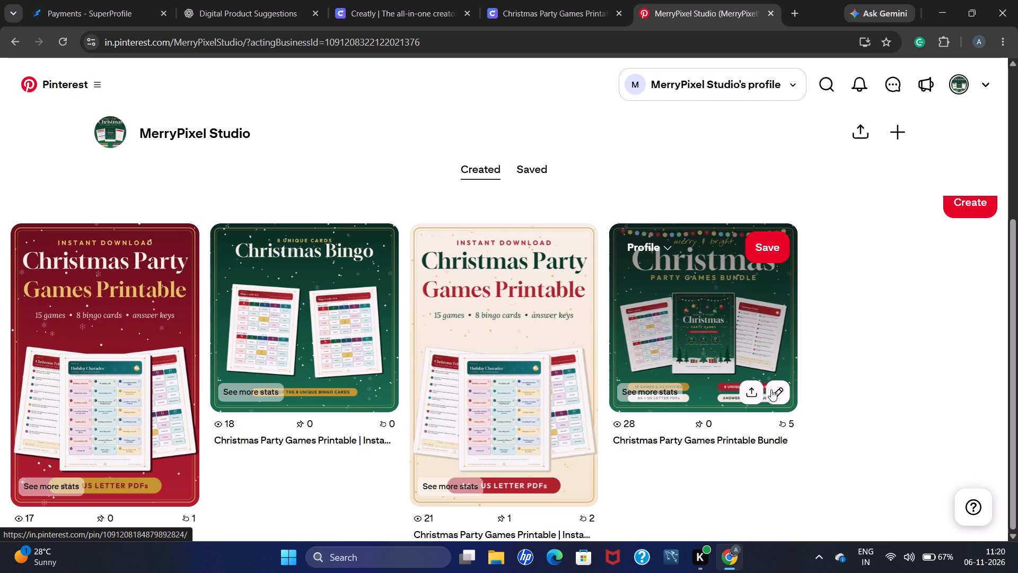
pyautogui.click(773, 389)
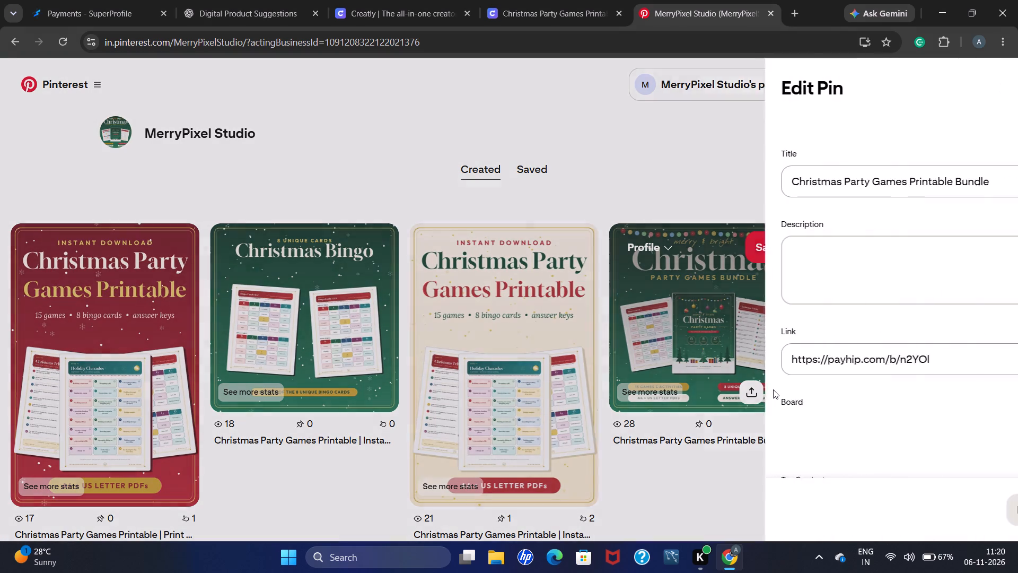
pyautogui.moveTo(837, 358); pyautogui.dragTo(646, 358)
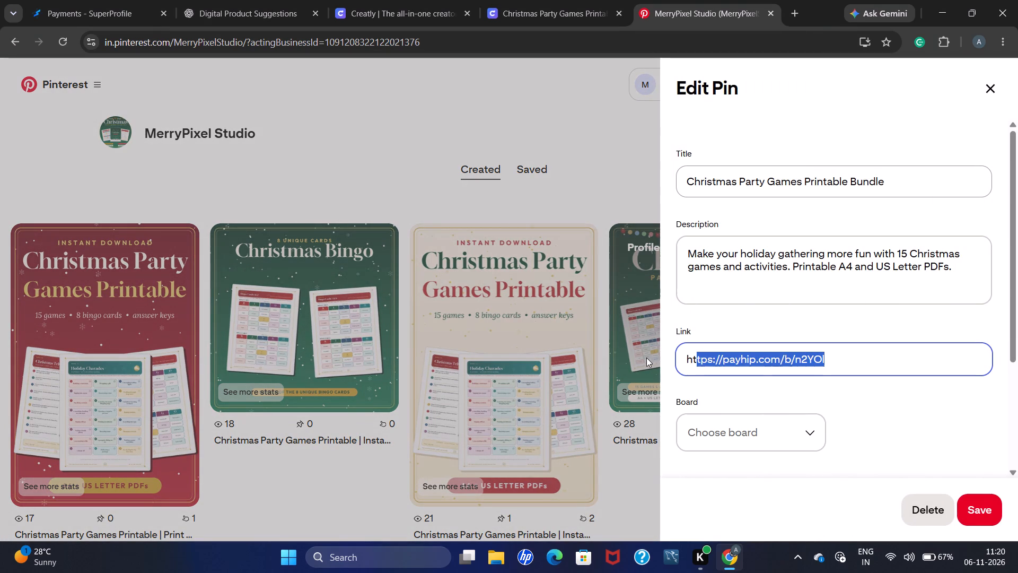
pyautogui.moveTo(646, 358); pyautogui.dragTo(644, 358)
pyautogui.hotkey('ctrl', 'v')
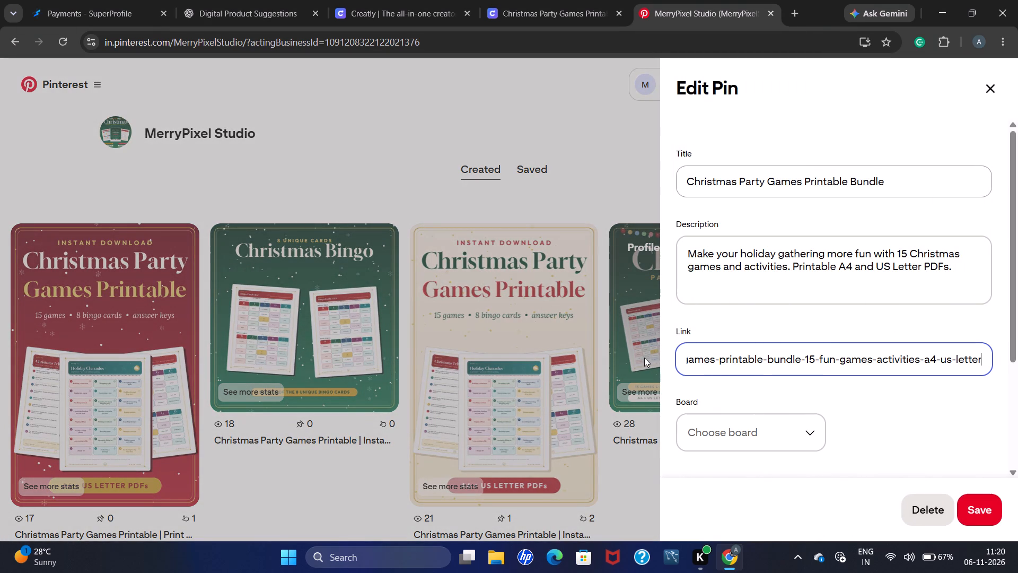
pyautogui.click(990, 513)
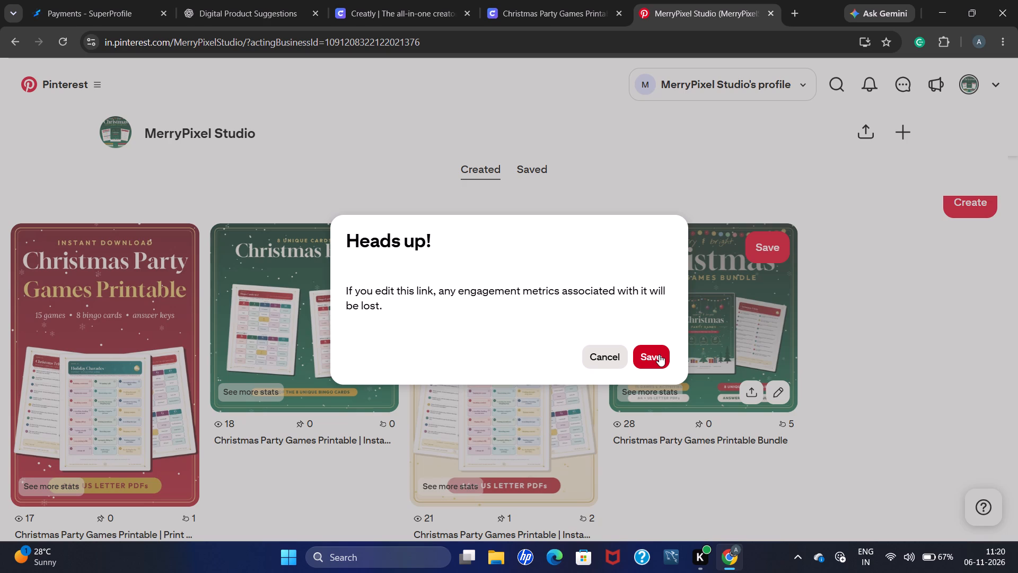
pyautogui.click(659, 354)
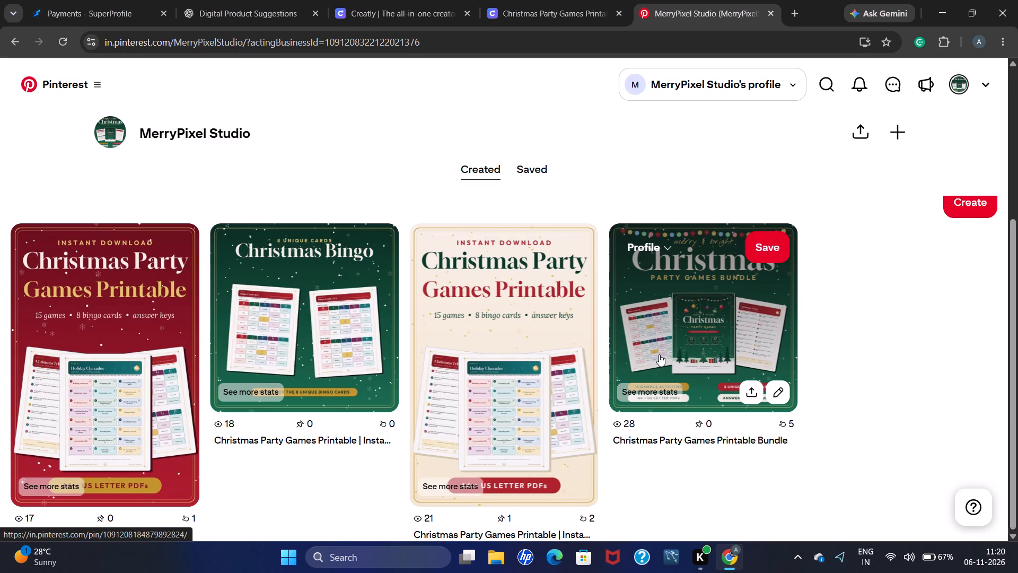
# Open the Christmas Party Games Printable Bundle pin, visit its linked site and look through the product page.
pyautogui.click(659, 354)
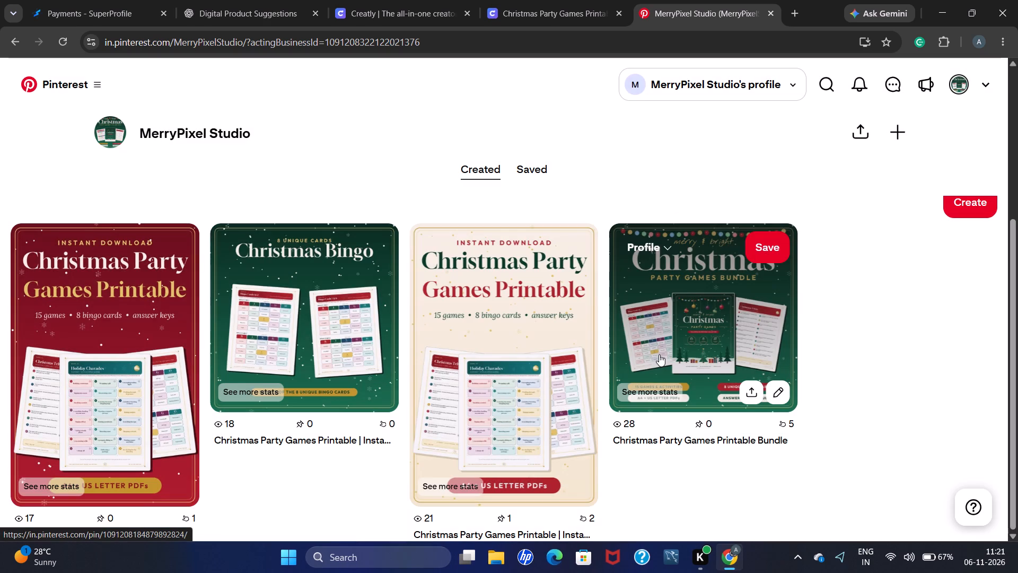
pyautogui.doubleClick(659, 354)
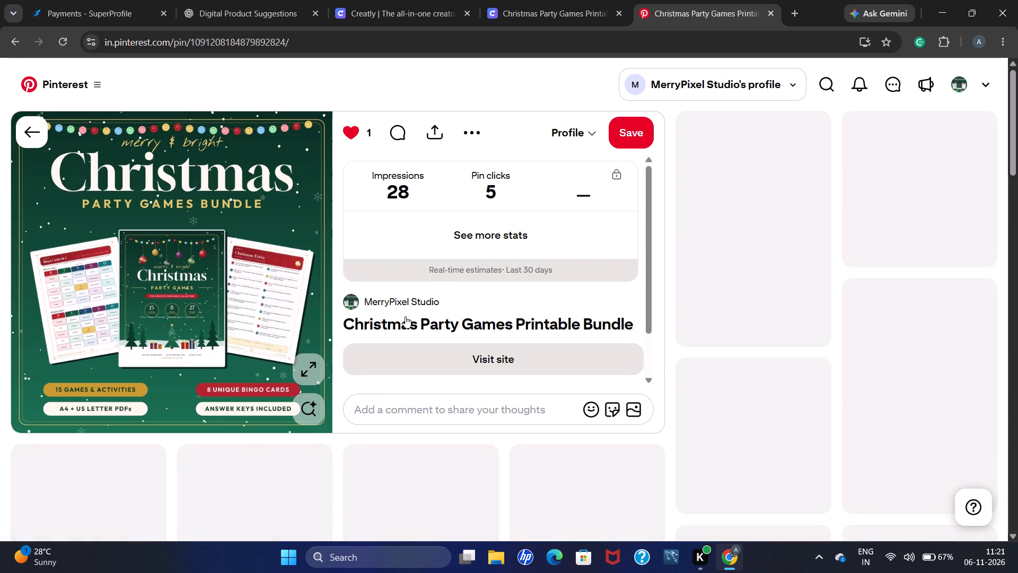
pyautogui.click(63, 409)
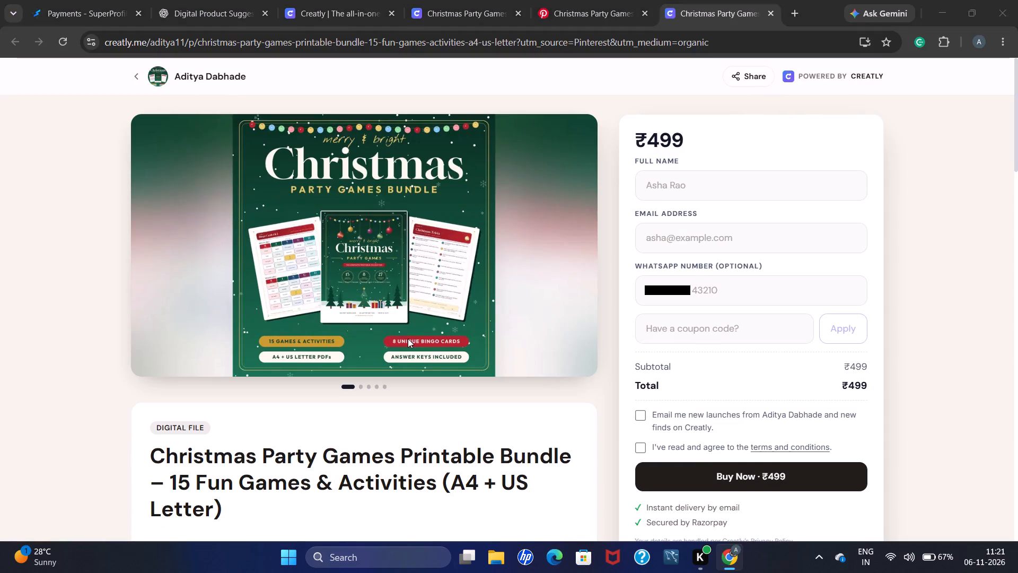
pyautogui.scroll(11, 408, 338)
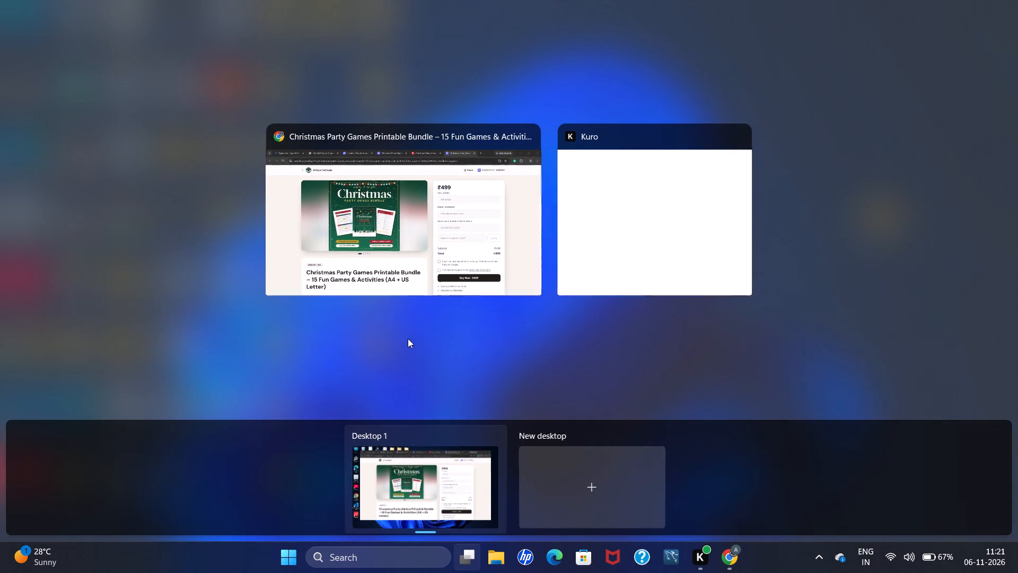
pyautogui.scroll(-10, 456, 423)
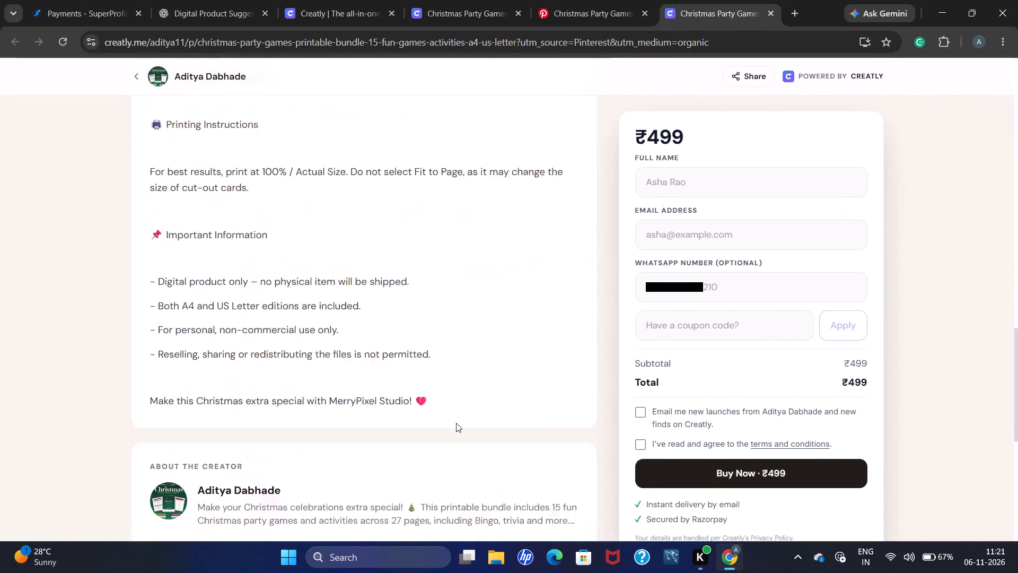
pyautogui.scroll(-1, 456, 423)
pyautogui.scroll(10, 456, 423)
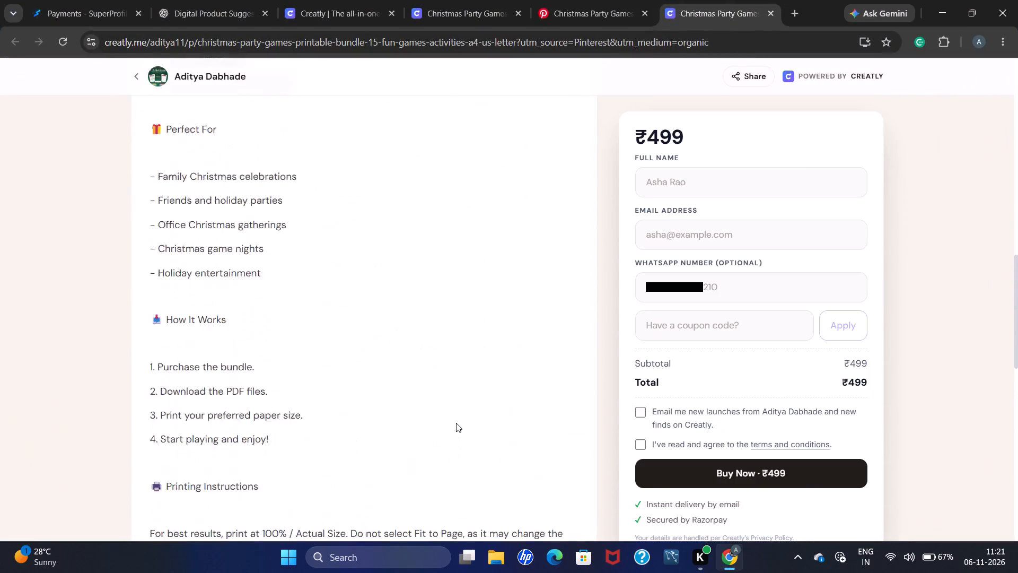
pyautogui.scroll(3, 456, 423)
# Reload the product list in the Creatly dashboard and copy the Christmas bundle's product link again.
pyautogui.click(446, 0)
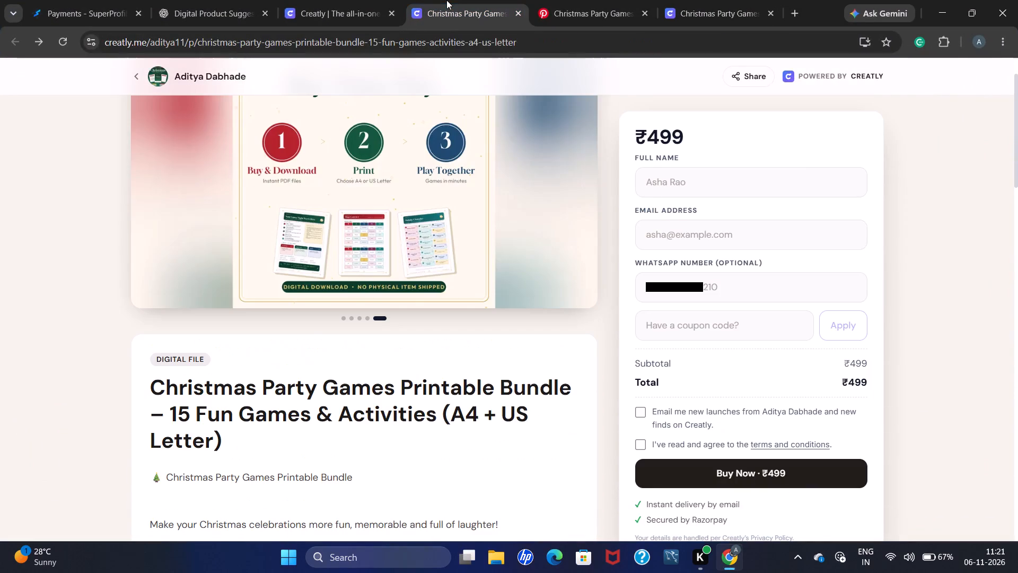
pyautogui.click(303, 21)
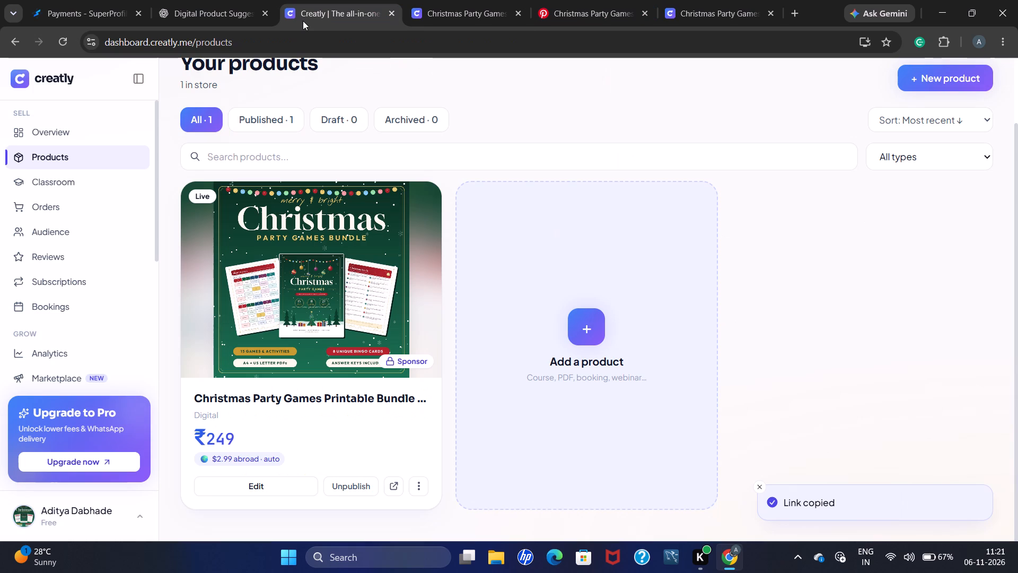
pyautogui.scroll(10, 349, 343)
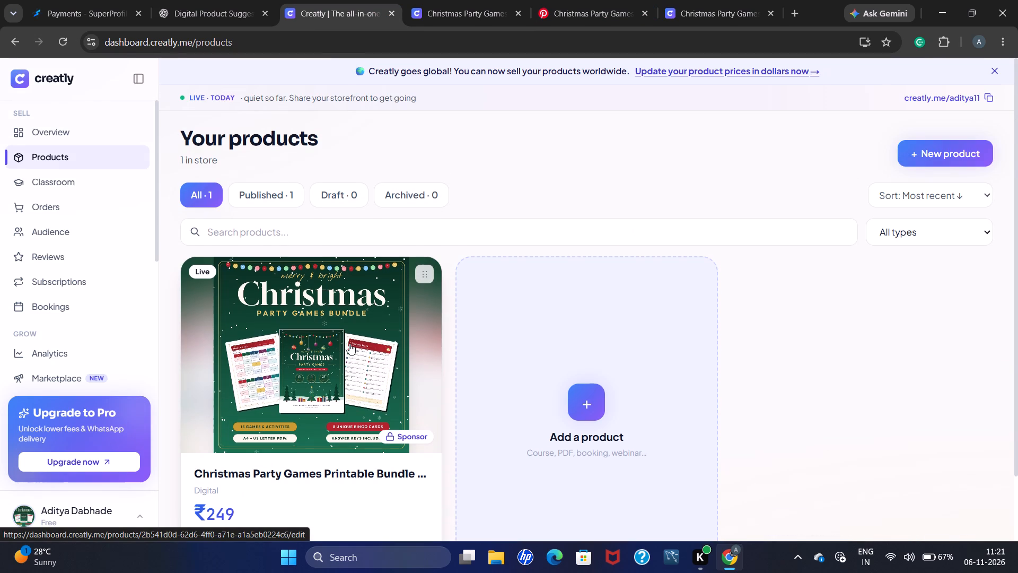
pyautogui.click(60, 46)
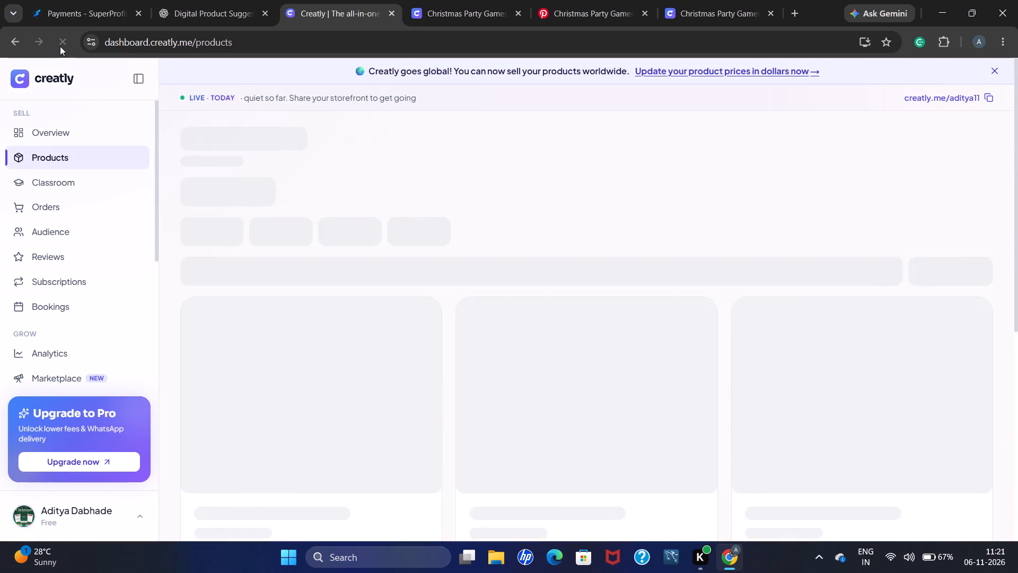
pyautogui.scroll(-2, 328, 406)
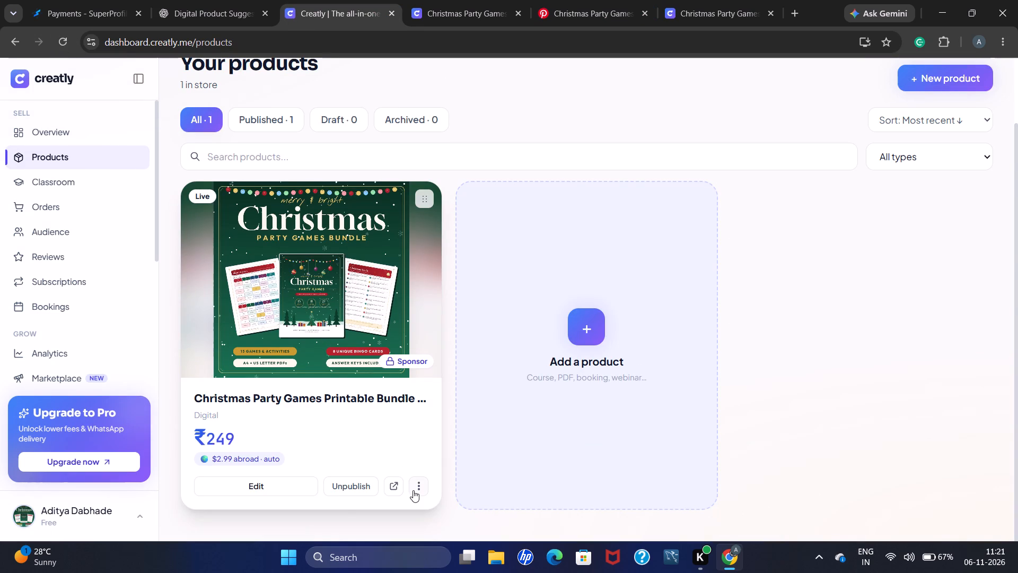
pyautogui.click(413, 490)
pyautogui.click(355, 532)
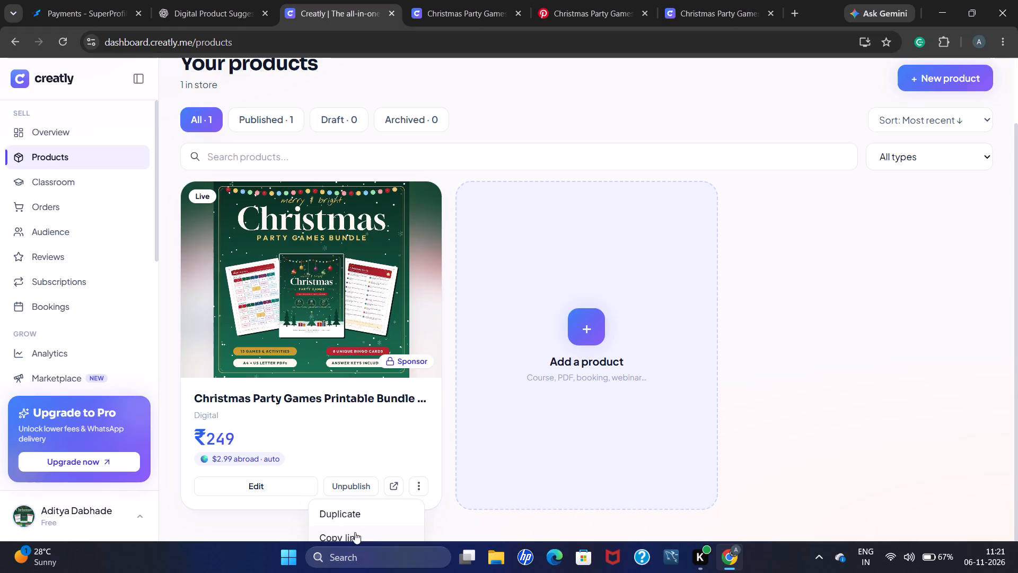
# Reload the product page opened from the pin, check its price and description, and close that page.
pyautogui.click(715, 9)
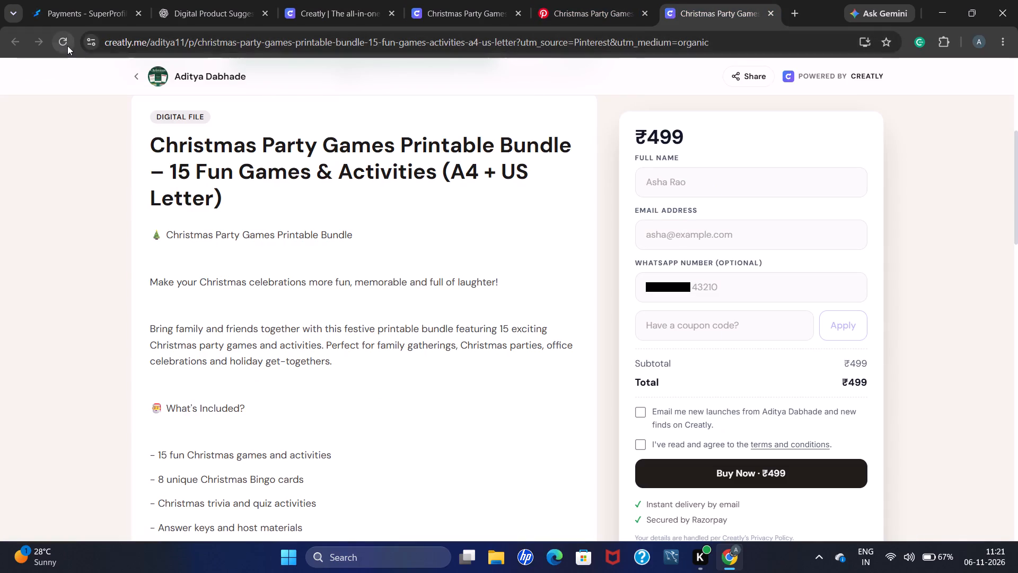
pyautogui.click(67, 46)
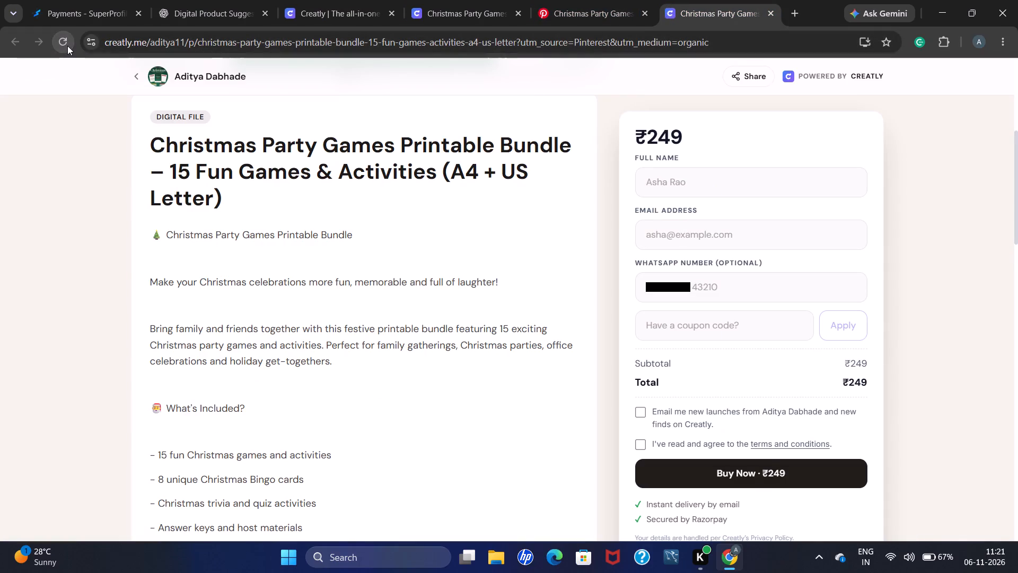
pyautogui.scroll(-2, 405, 287)
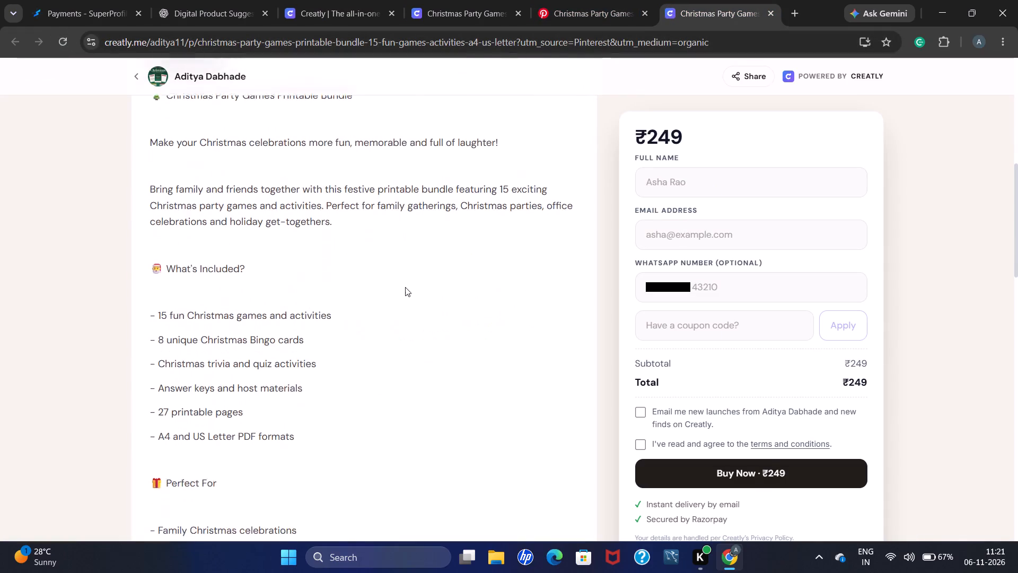
pyautogui.scroll(5, 405, 287)
pyautogui.scroll(-4, 771, 360)
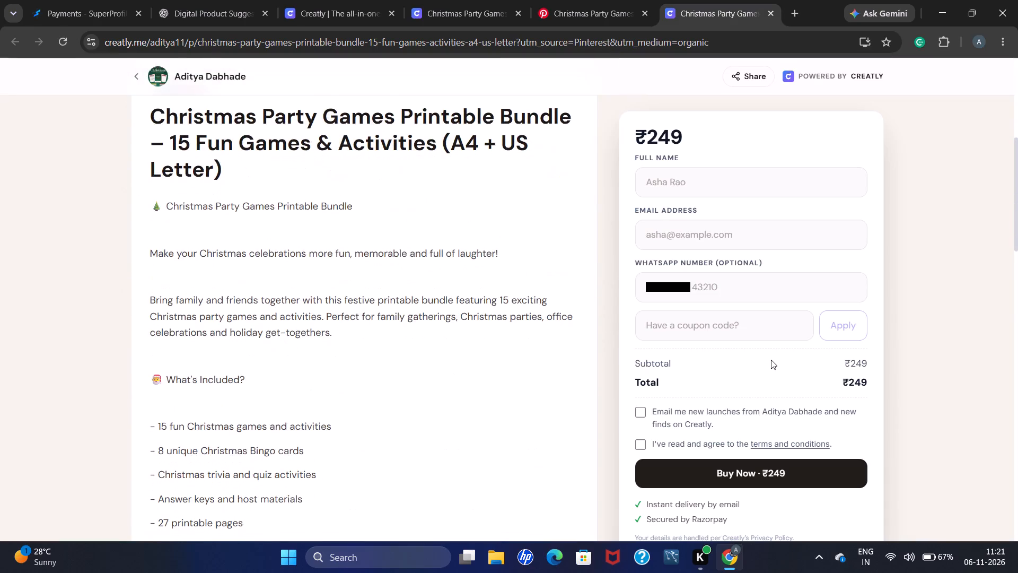
pyautogui.scroll(-3, 771, 360)
pyautogui.scroll(12, 771, 360)
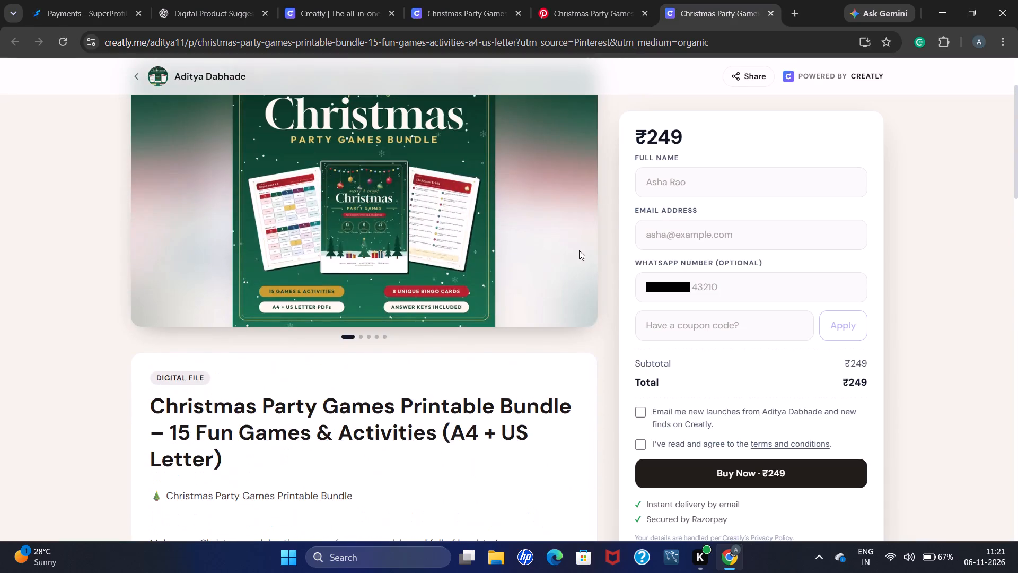
pyautogui.click(772, 12)
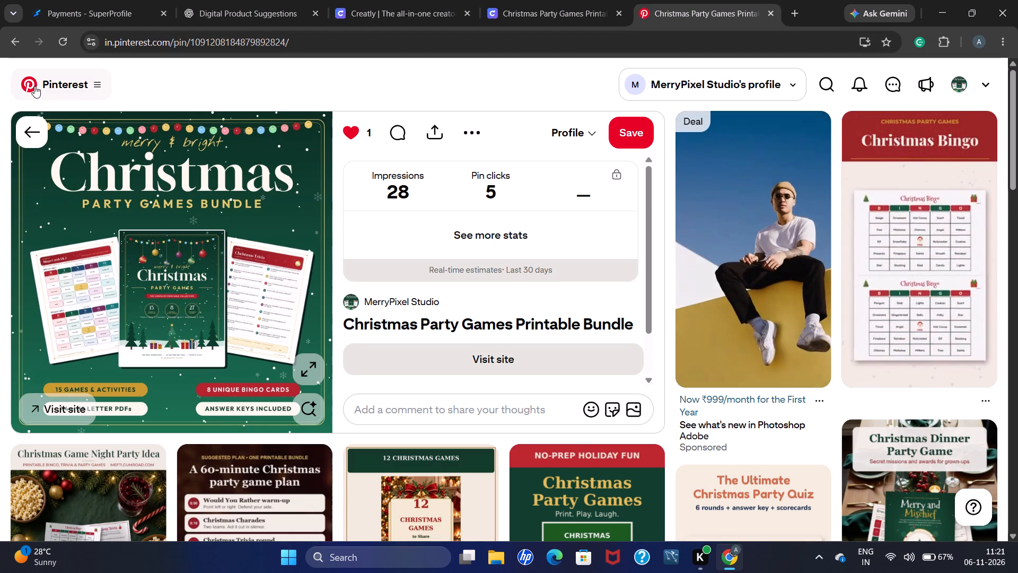
# Replace the link of the cream Christmas Party Games Printable | Instant Download PDF pin with the copied product link and save it.
pyautogui.click(23, 128)
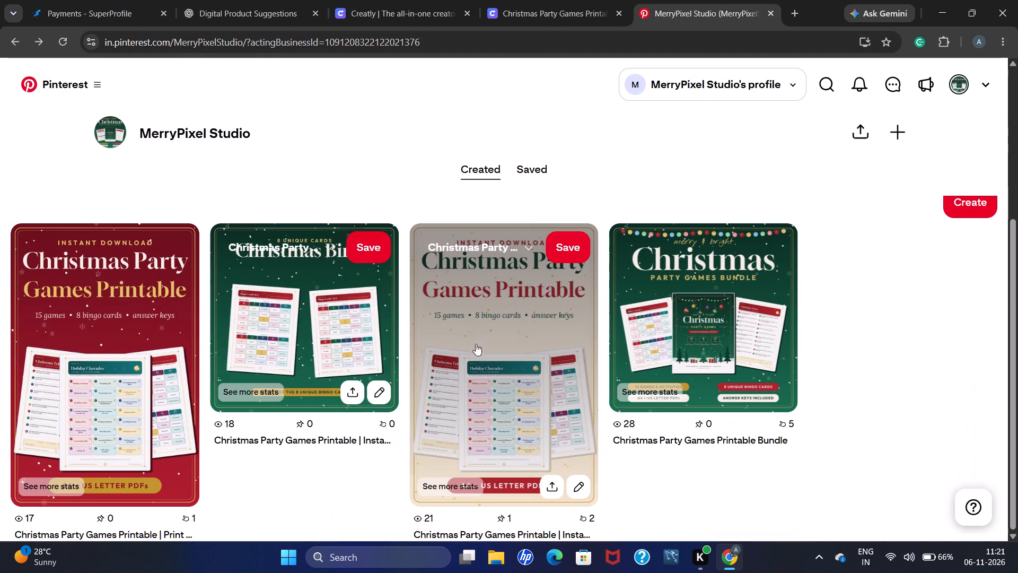
pyautogui.click(577, 481)
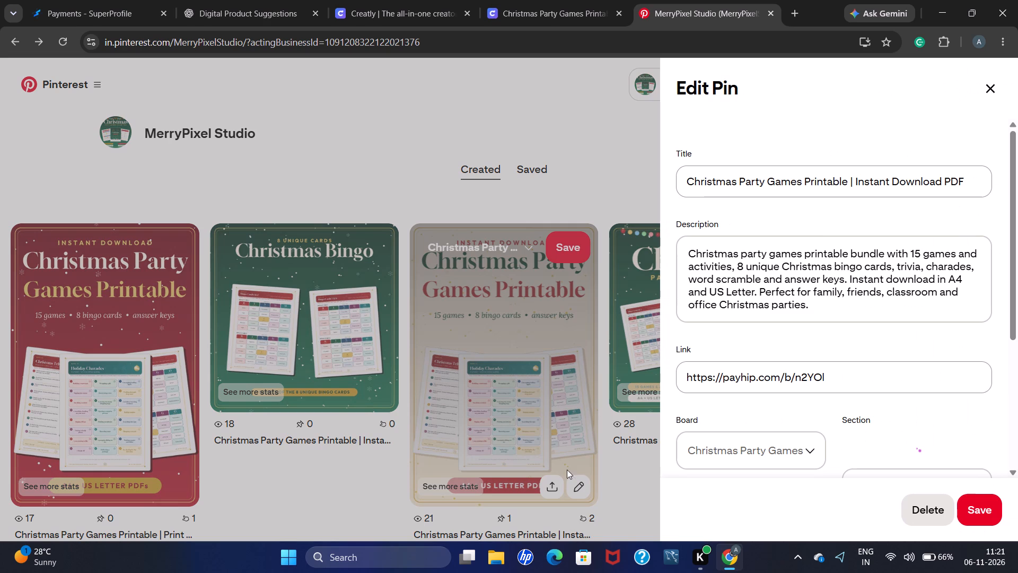
pyautogui.moveTo(831, 374); pyautogui.dragTo(588, 403)
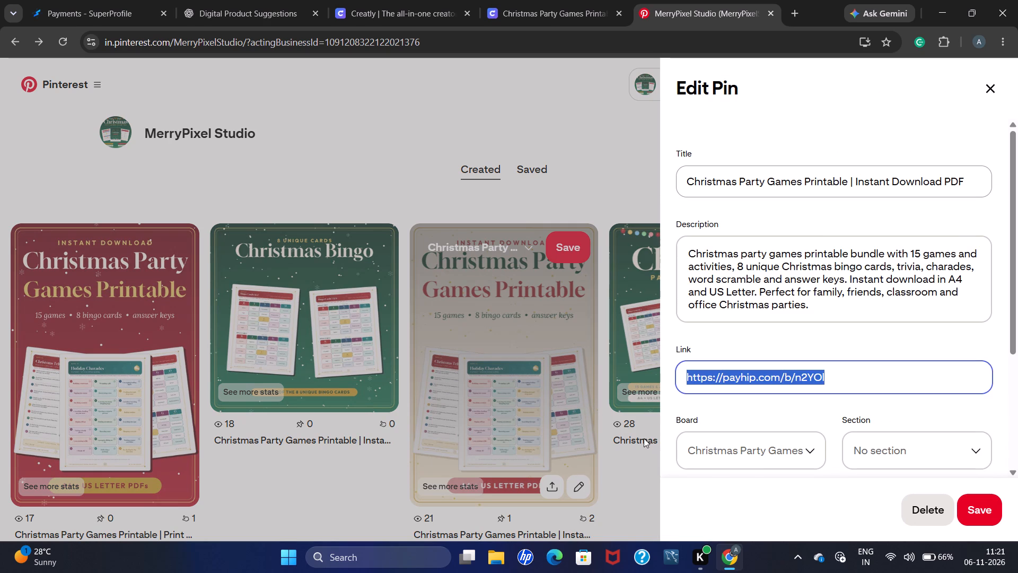
pyautogui.hotkey('ctrl', 'v')
pyautogui.click(976, 510)
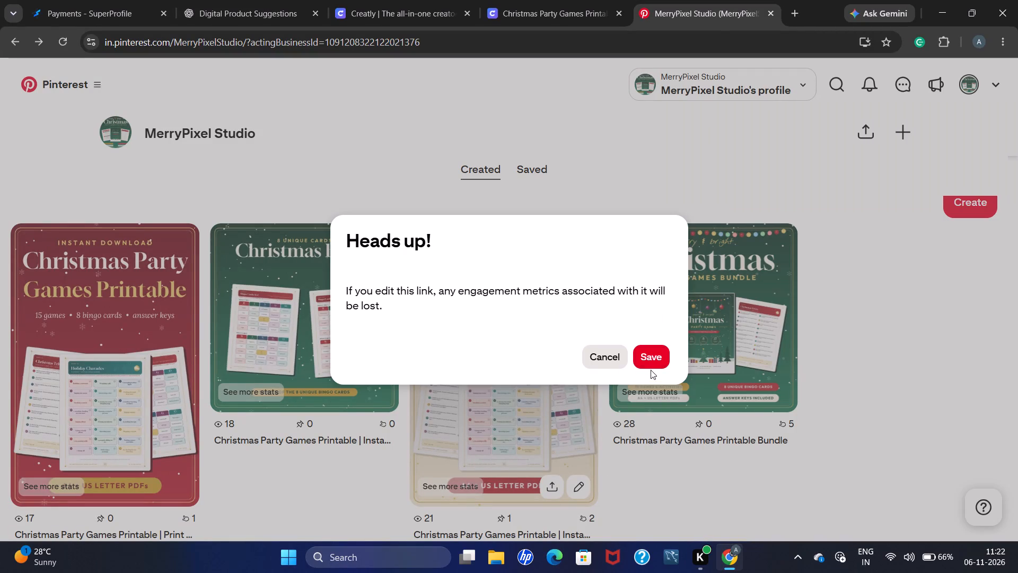
pyautogui.click(650, 364)
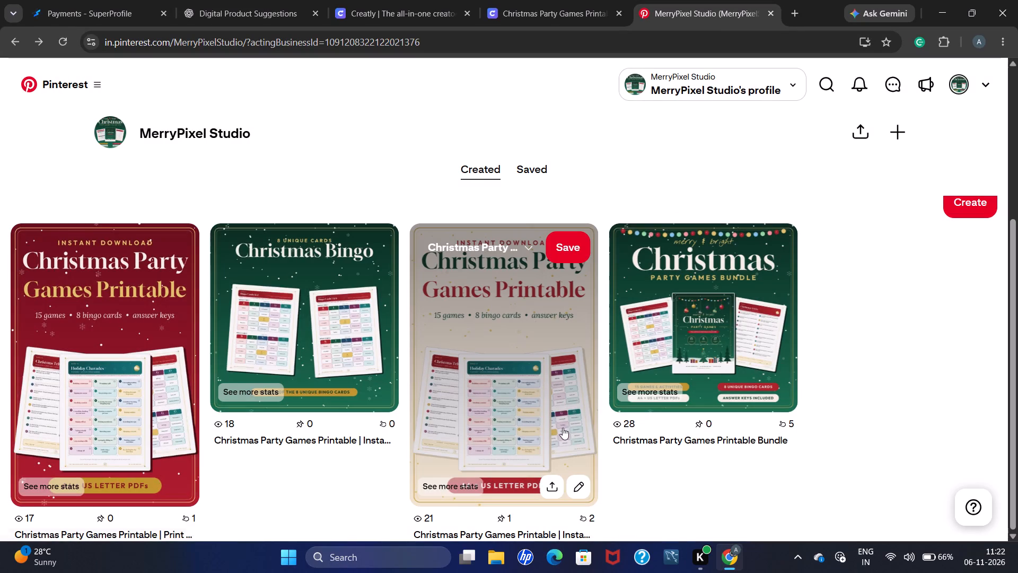
# Close the remaining browser tab with the Christmas bundle's public product page.
pyautogui.click(614, 6)
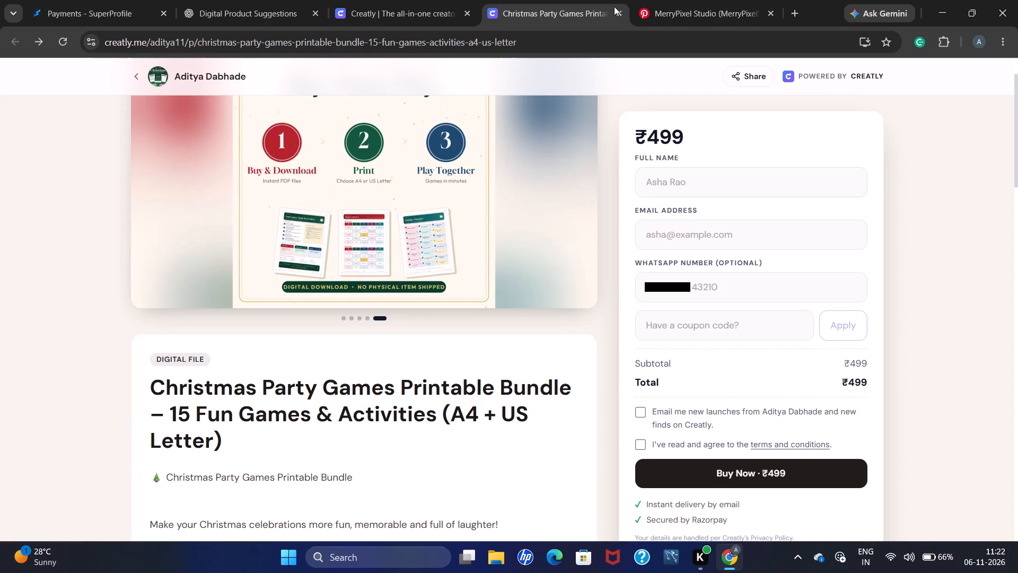
pyautogui.click(620, 11)
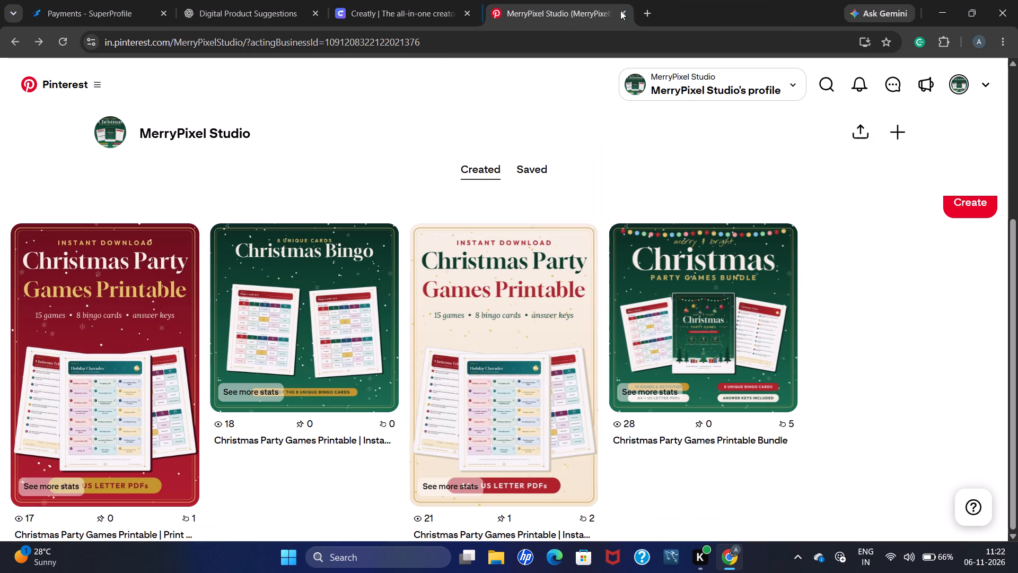
# Switch by way of the Creatly dashboard to the Digital Product Suggestions conversation in ChatGPT.
pyautogui.click(408, 18)
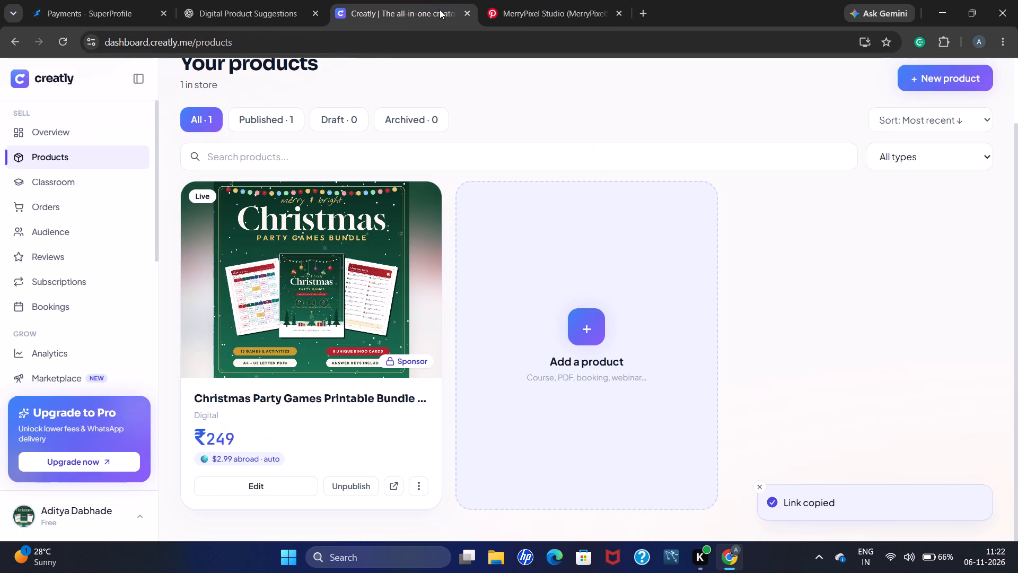
pyautogui.click(207, 3)
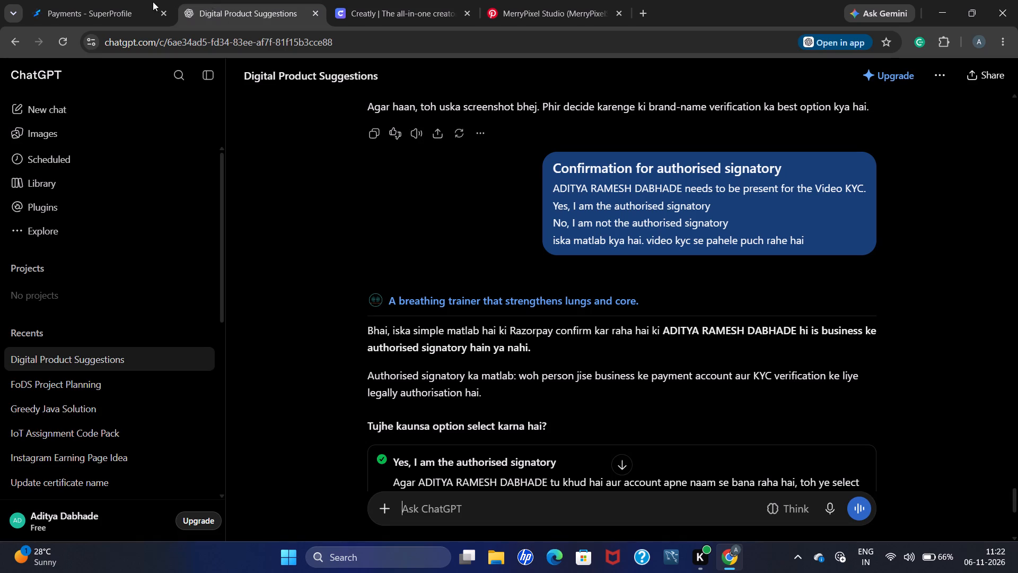
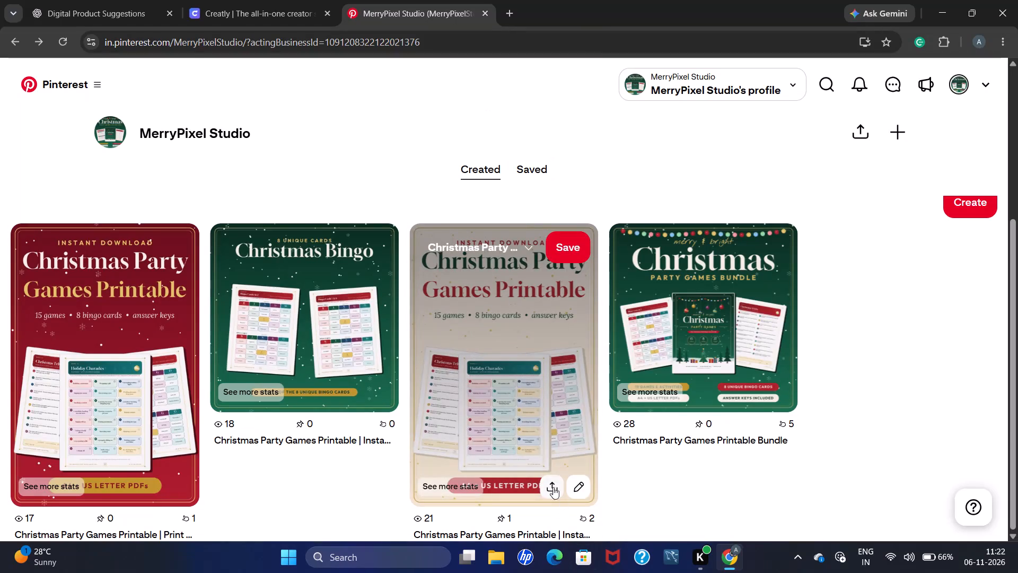
pyautogui.click(530, 416)
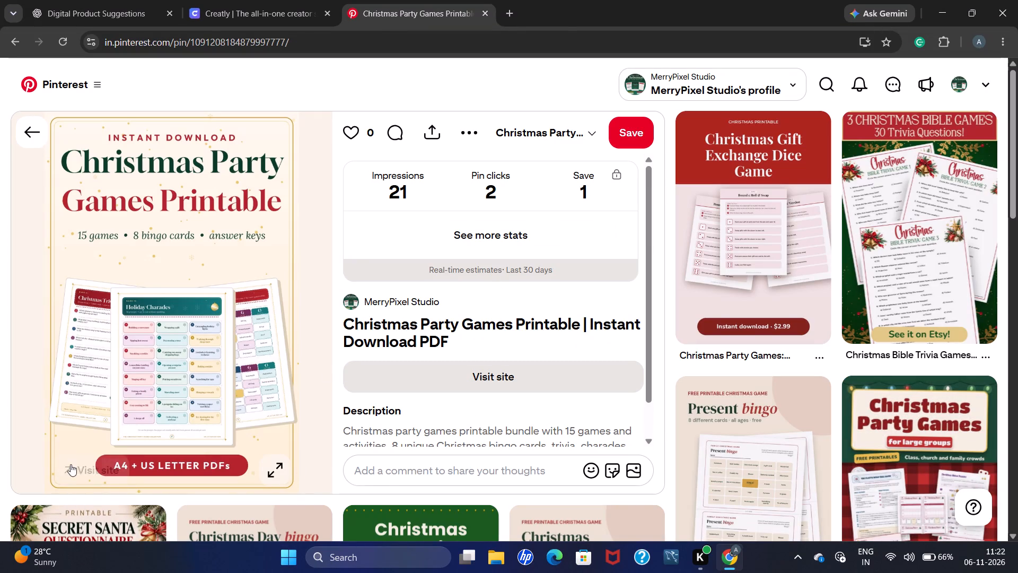
pyautogui.click(77, 463)
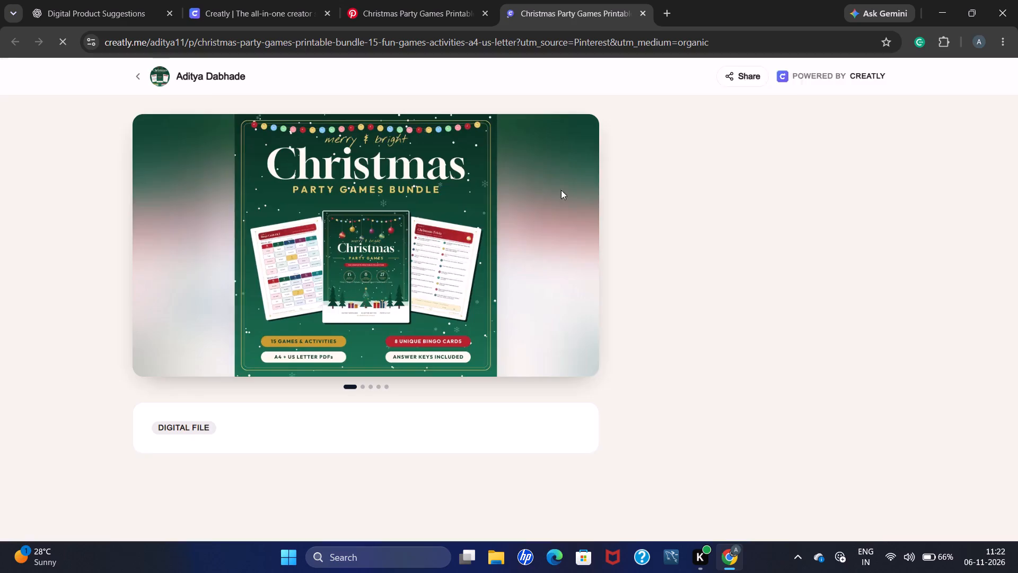
pyautogui.scroll(-6, 516, 405)
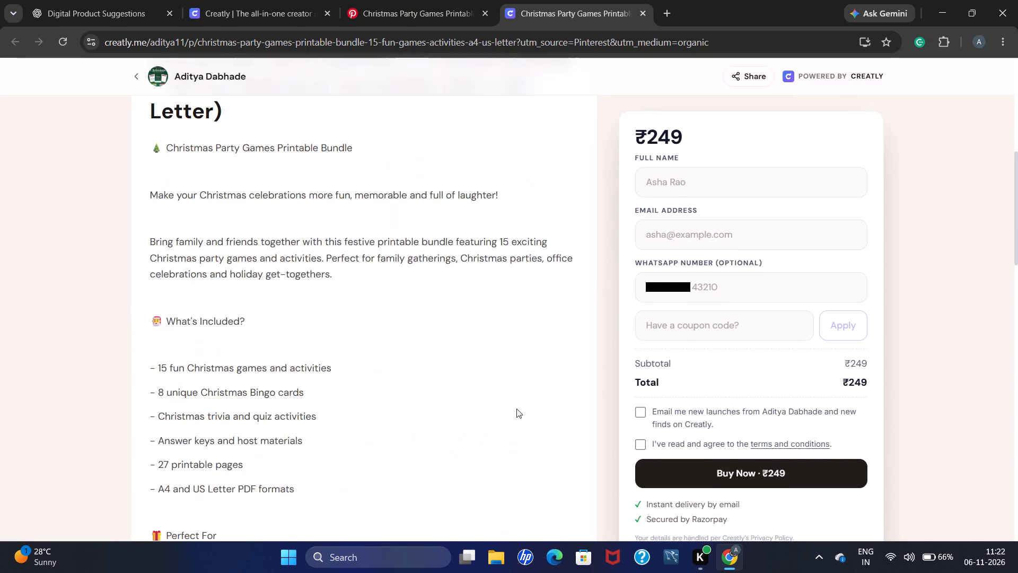
pyautogui.scroll(-5, 516, 409)
pyautogui.scroll(15, 516, 409)
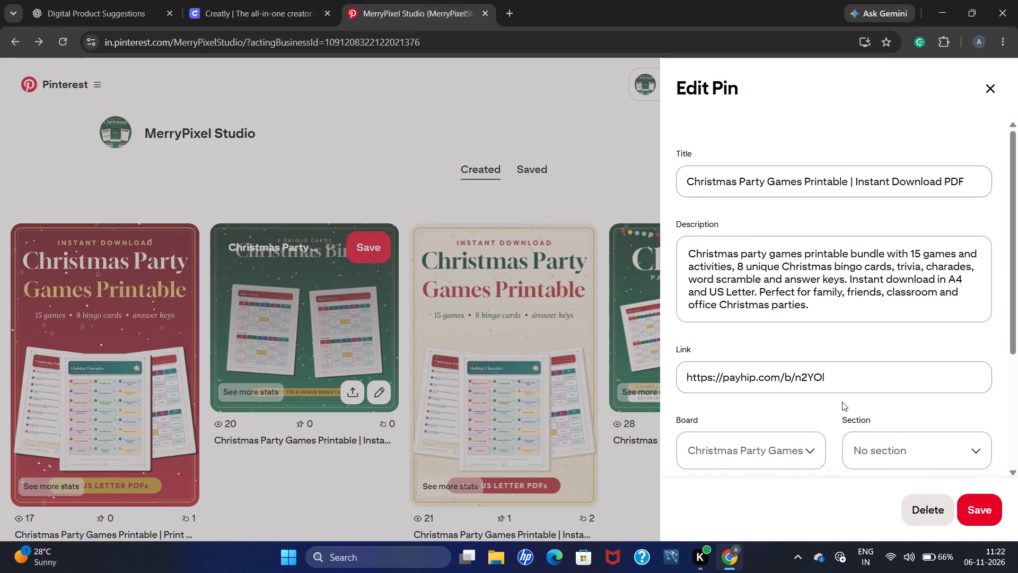
pyautogui.moveTo(843, 384); pyautogui.dragTo(504, 366)
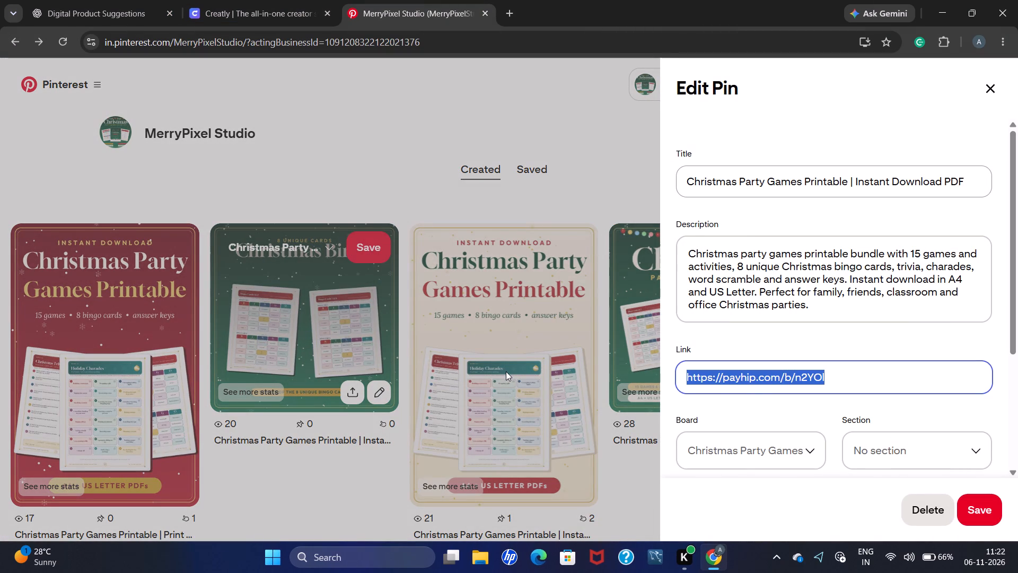
pyautogui.hotkey('ctrl', 'v')
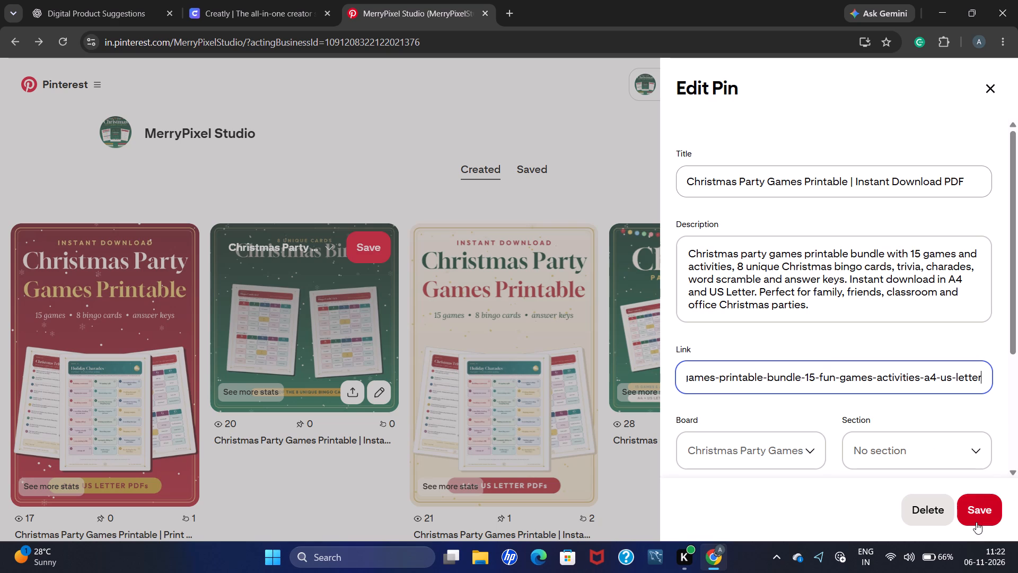
pyautogui.click(976, 519)
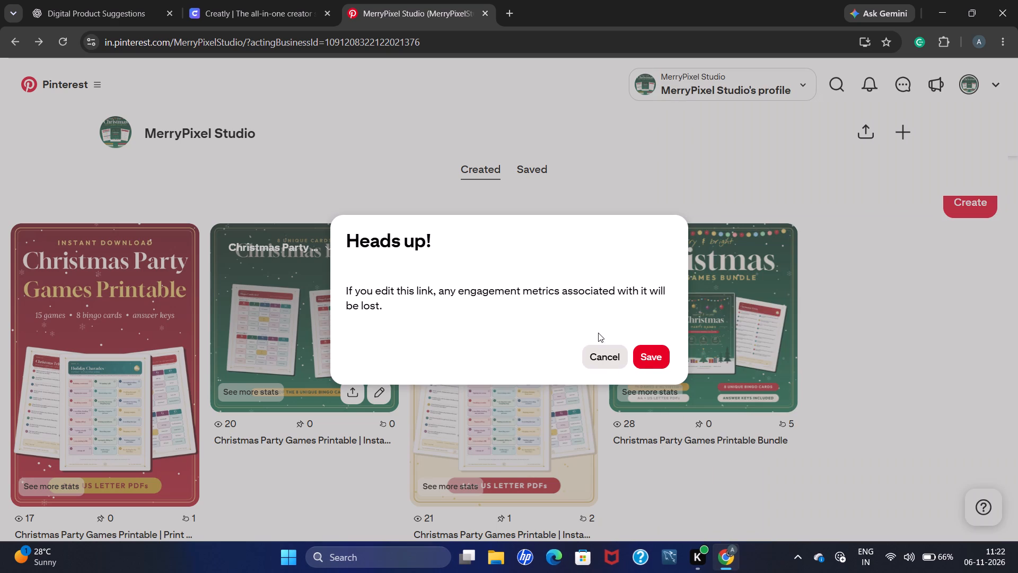
pyautogui.click(649, 361)
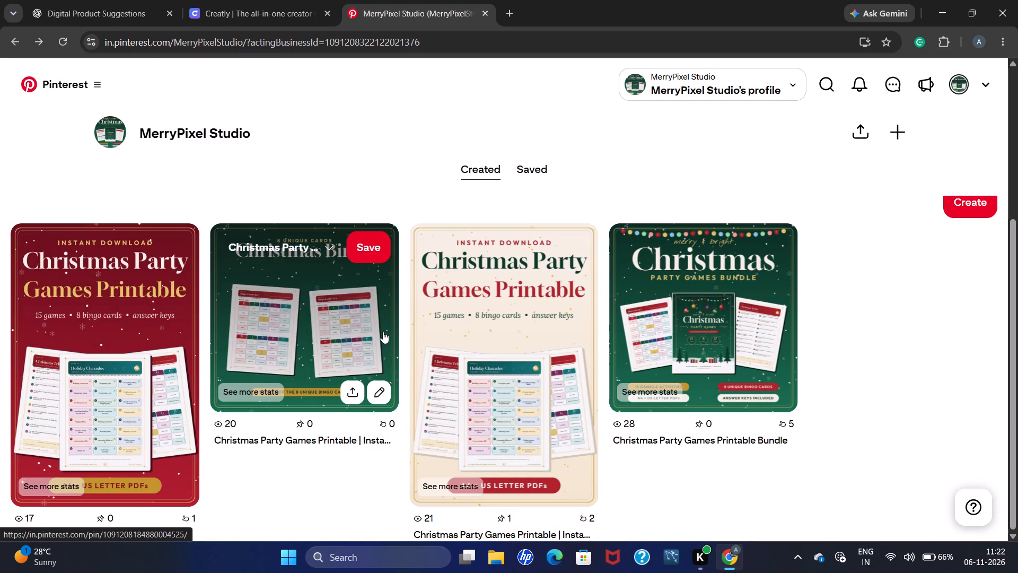
# Open the Christmas Bingo pin, follow its link, check the product page's price and description, and close that page.
pyautogui.click(386, 300)
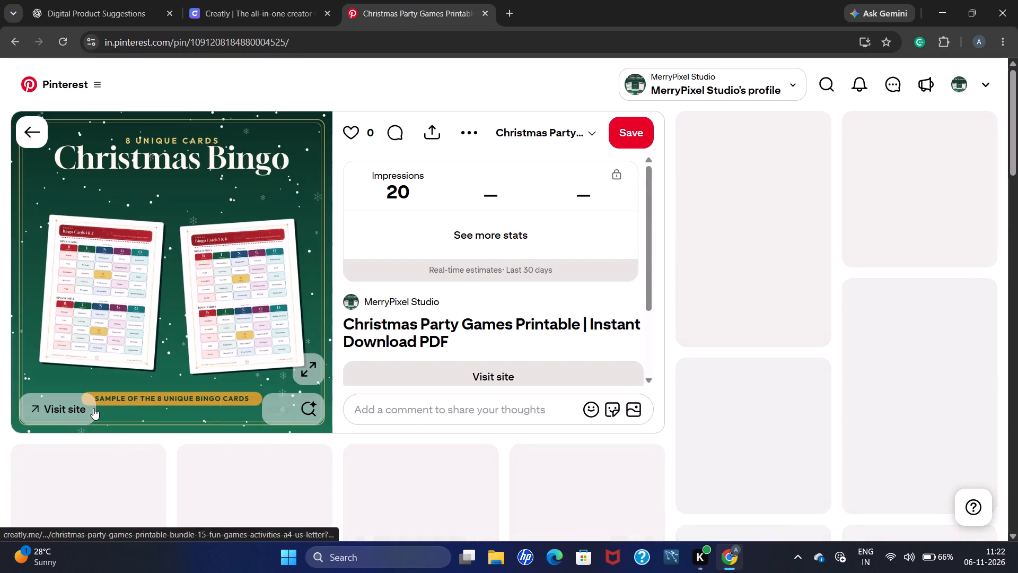
pyautogui.click(93, 408)
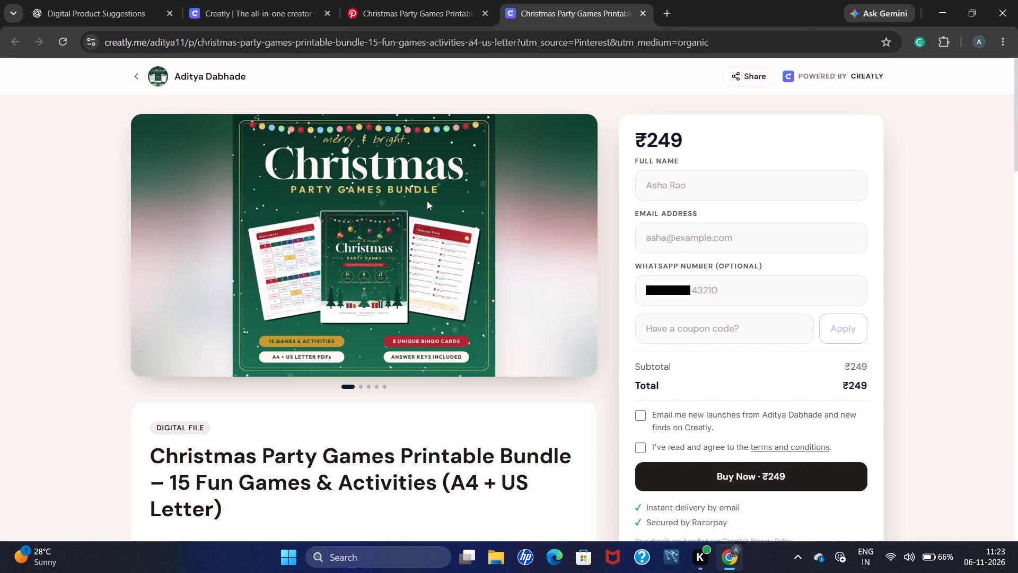
pyautogui.scroll(-6, 558, 200)
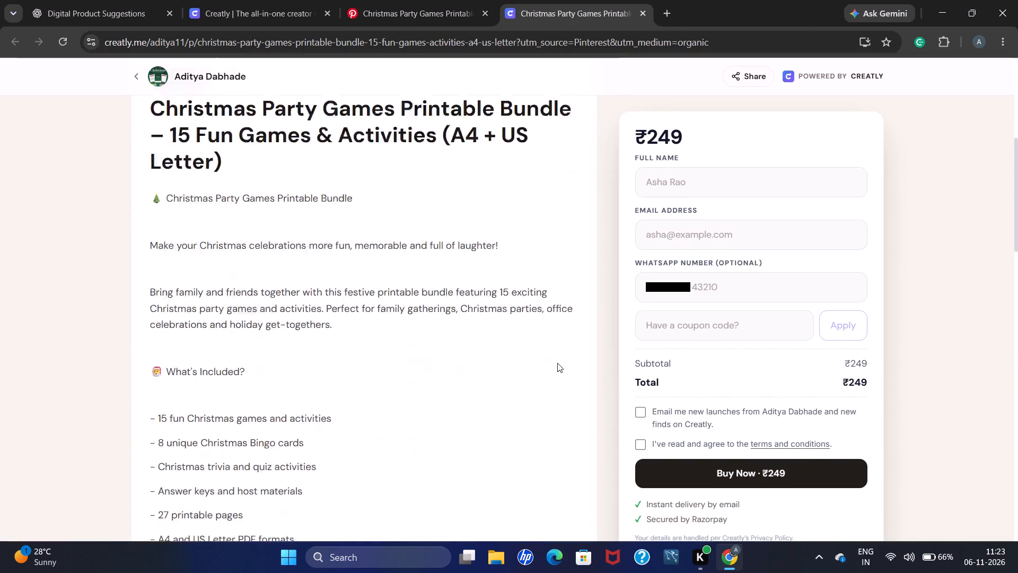
pyautogui.scroll(-6, 557, 363)
pyautogui.scroll(13, 528, 389)
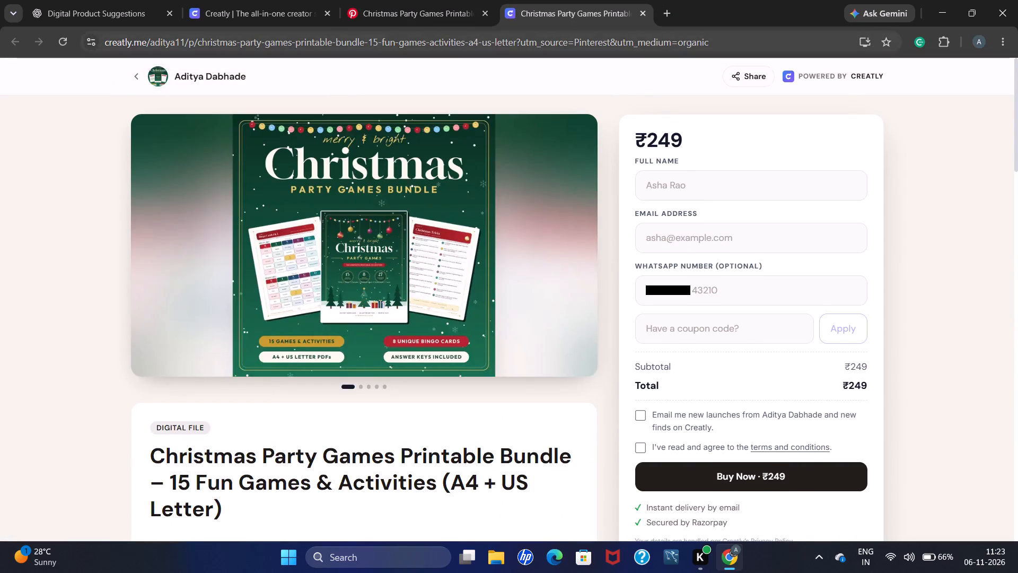
pyautogui.click(640, 8)
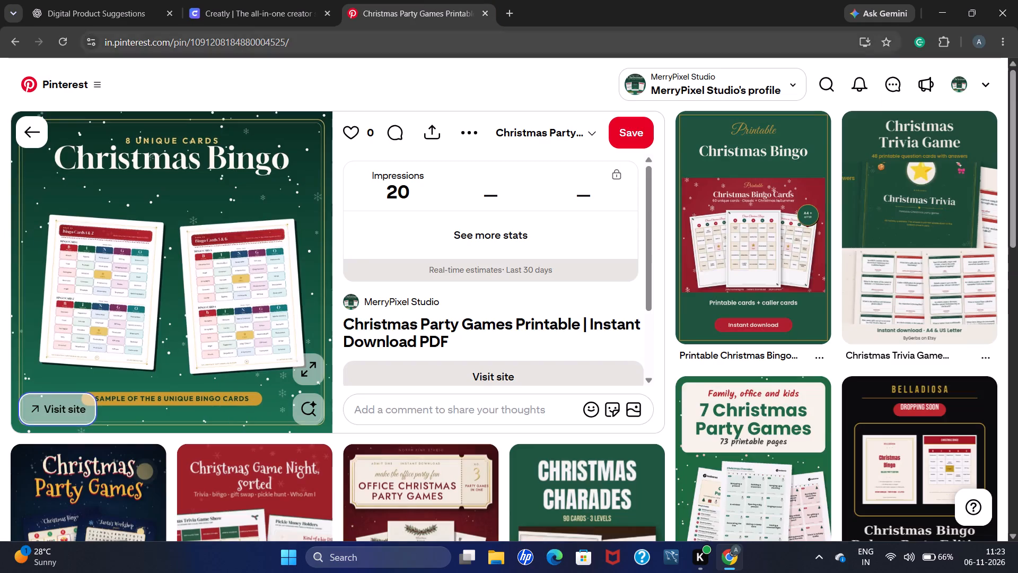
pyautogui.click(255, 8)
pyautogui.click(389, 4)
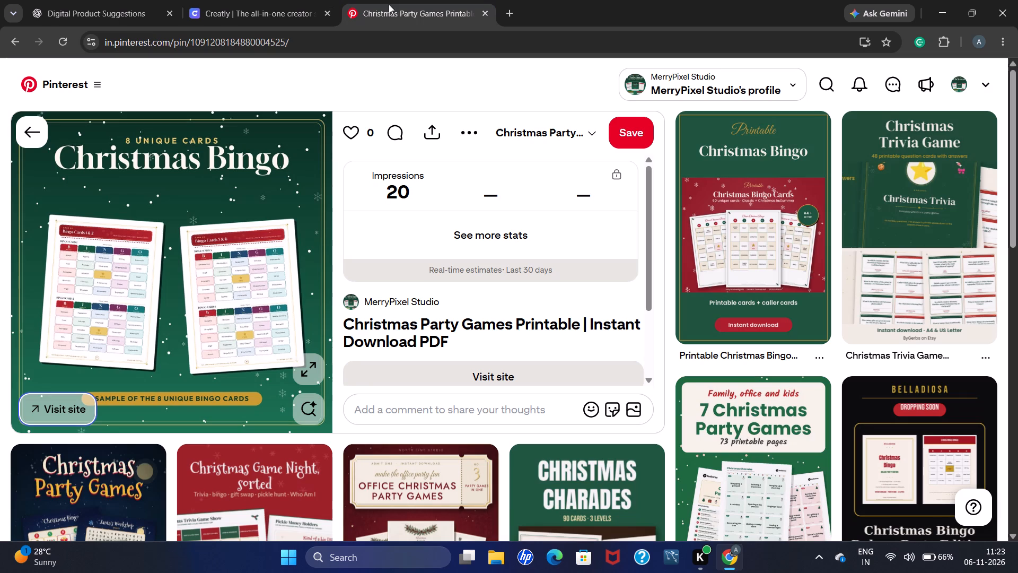
# Replace the link of the red Christmas Party Games Printable | Print & Play pin with the copied Creatly product link and save it.
pyautogui.click(39, 134)
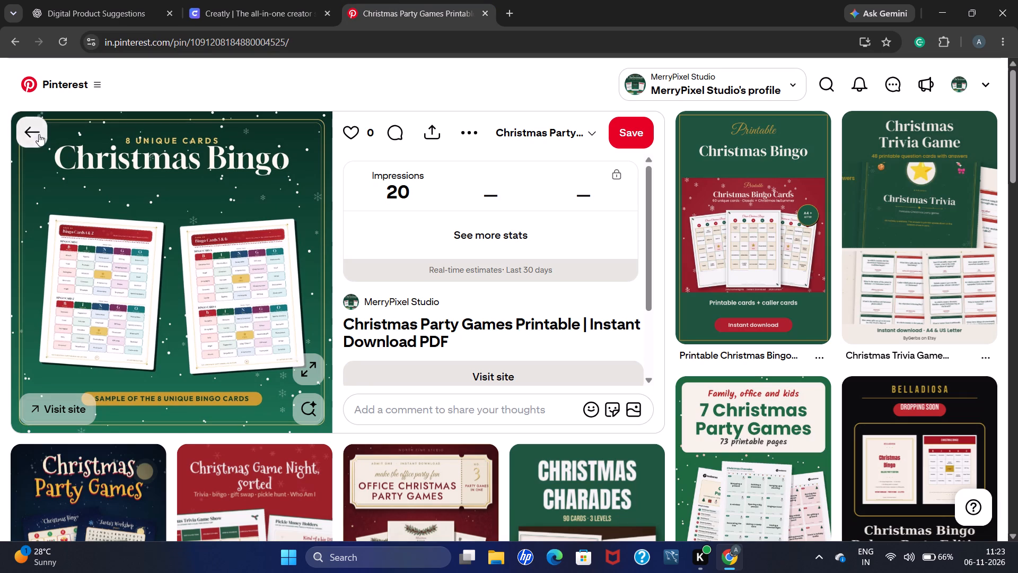
pyautogui.click(181, 355)
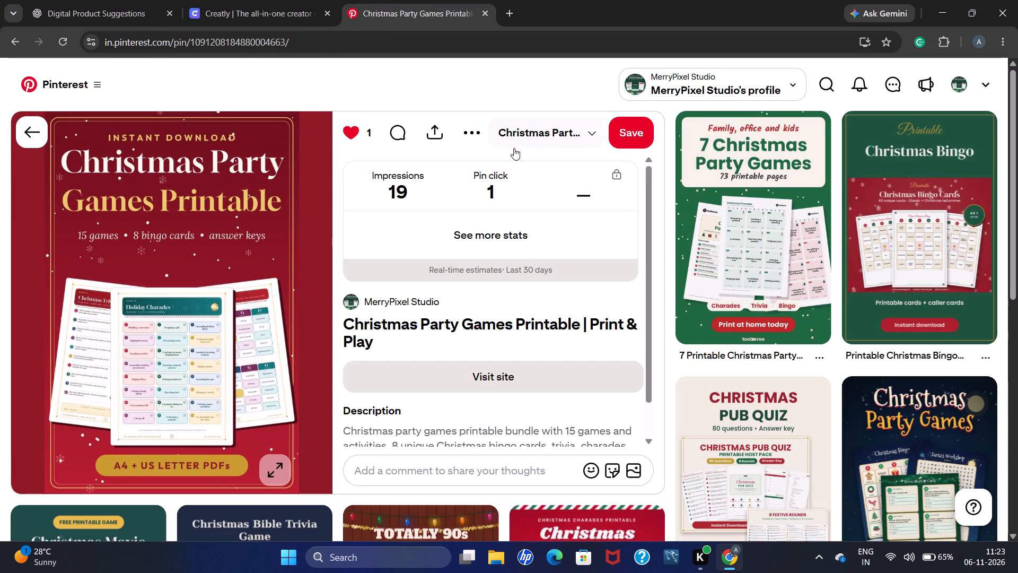
pyautogui.click(40, 135)
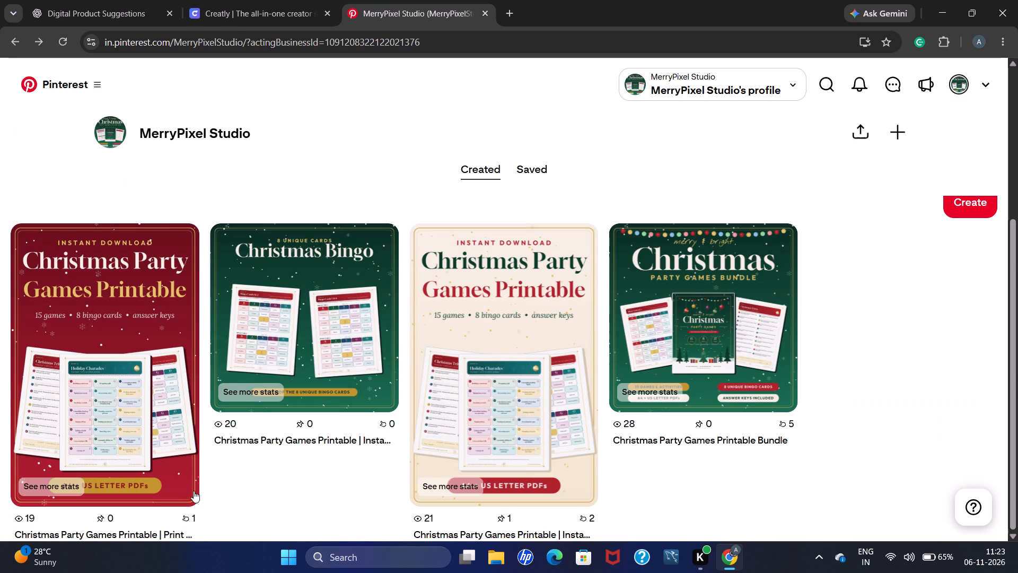
pyautogui.click(176, 477)
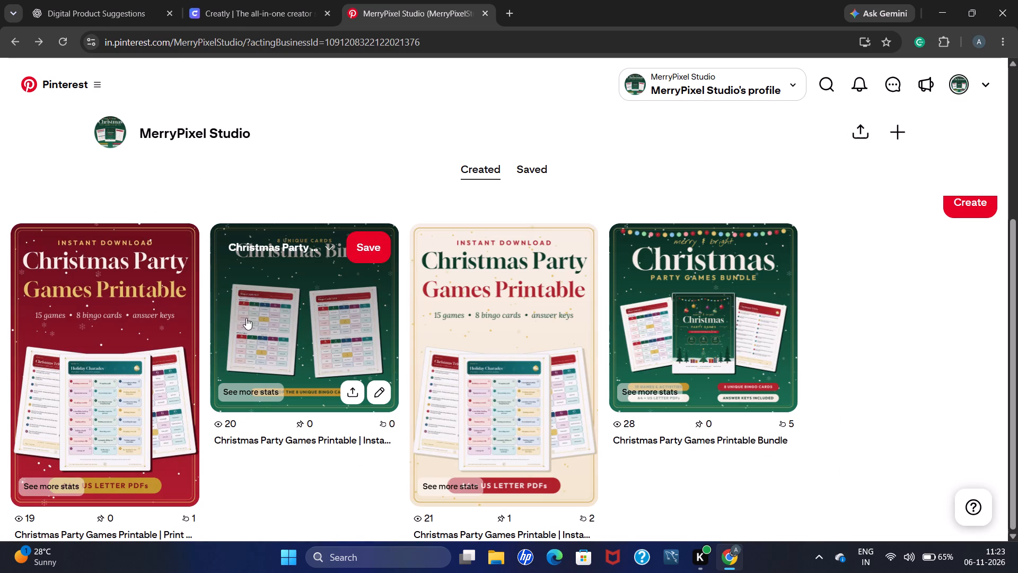
pyautogui.click(177, 492)
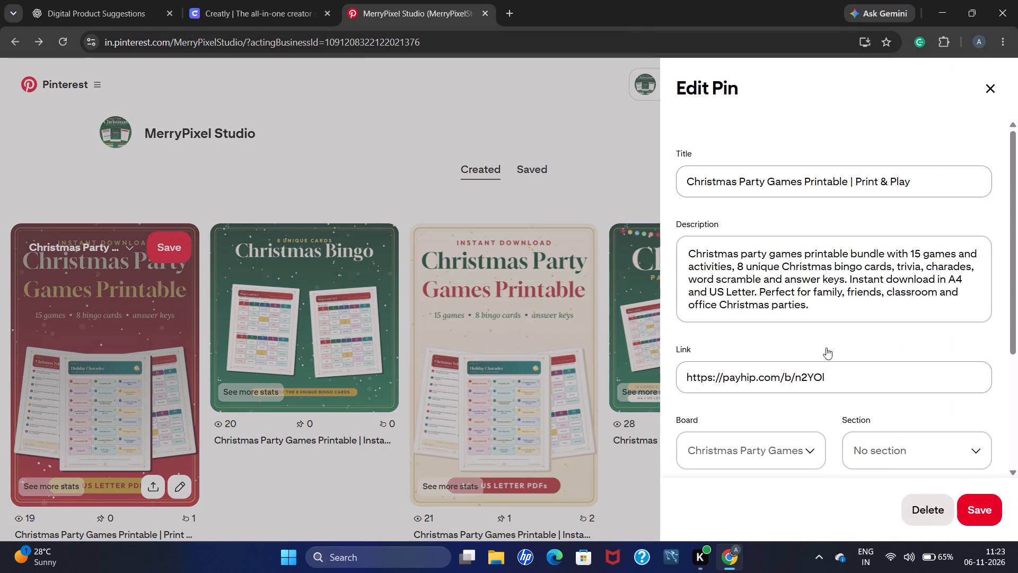
pyautogui.moveTo(833, 371); pyautogui.dragTo(481, 413)
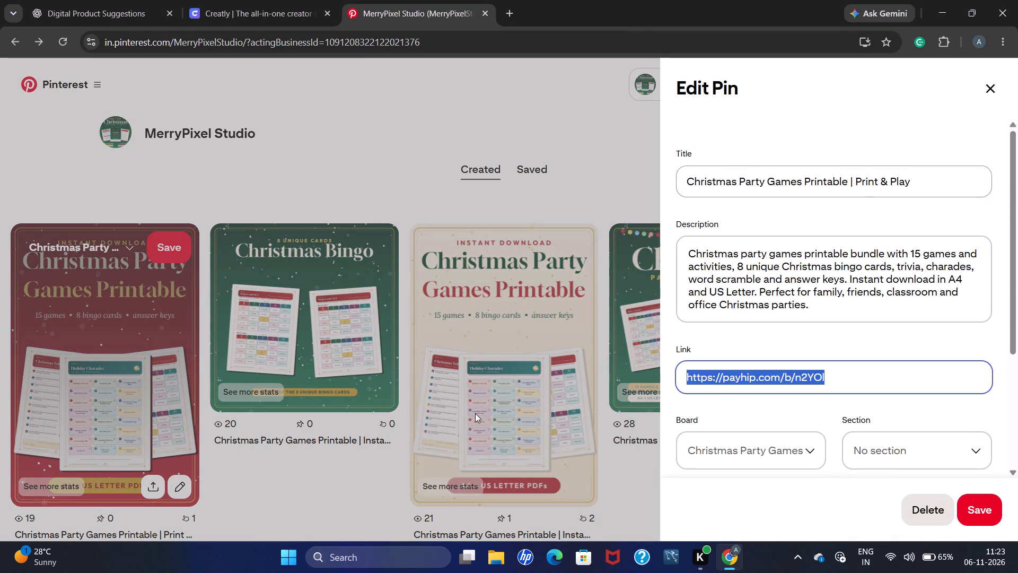
pyautogui.hotkey('ctrl', 'v')
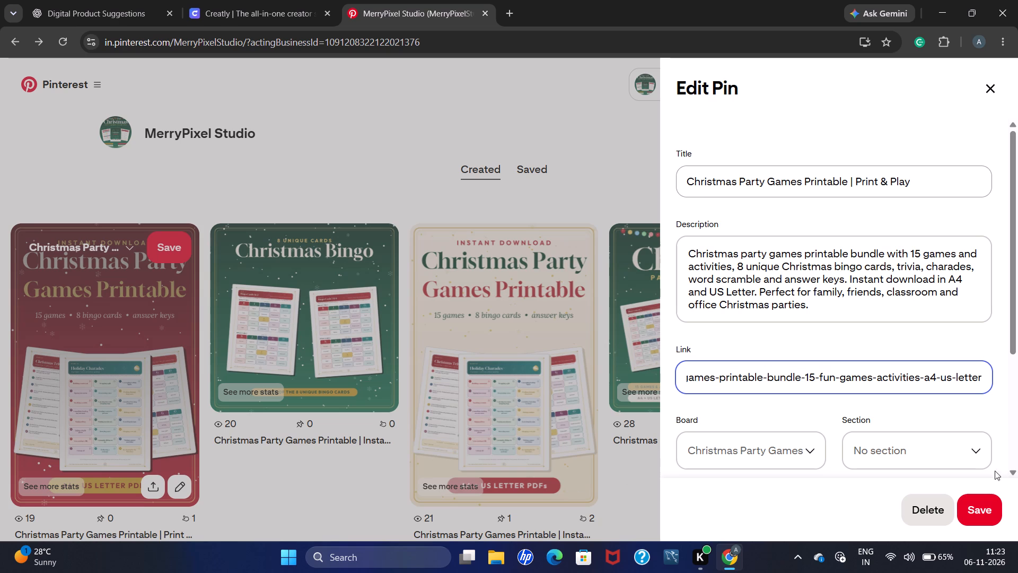
pyautogui.click(982, 511)
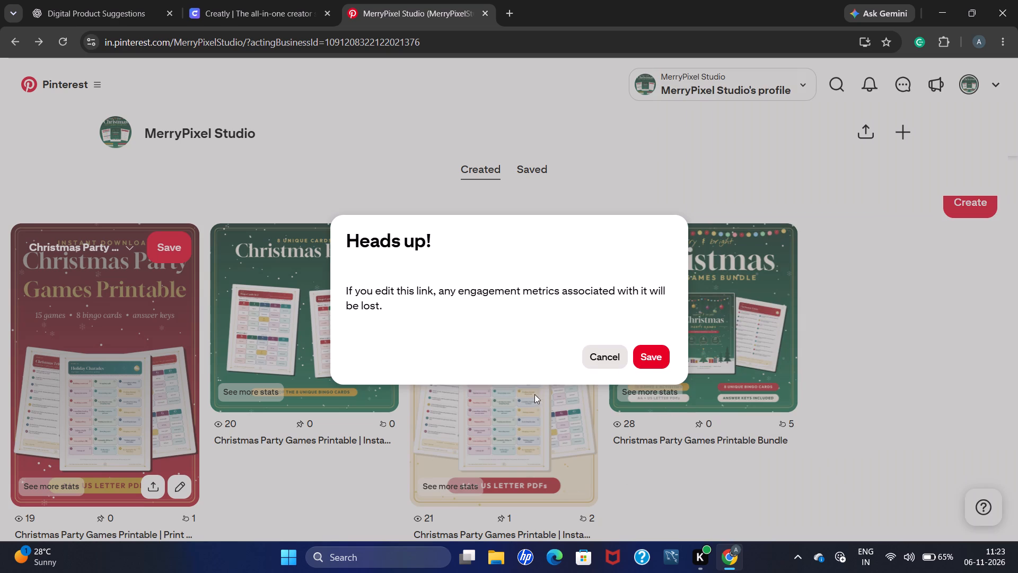
pyautogui.click(644, 361)
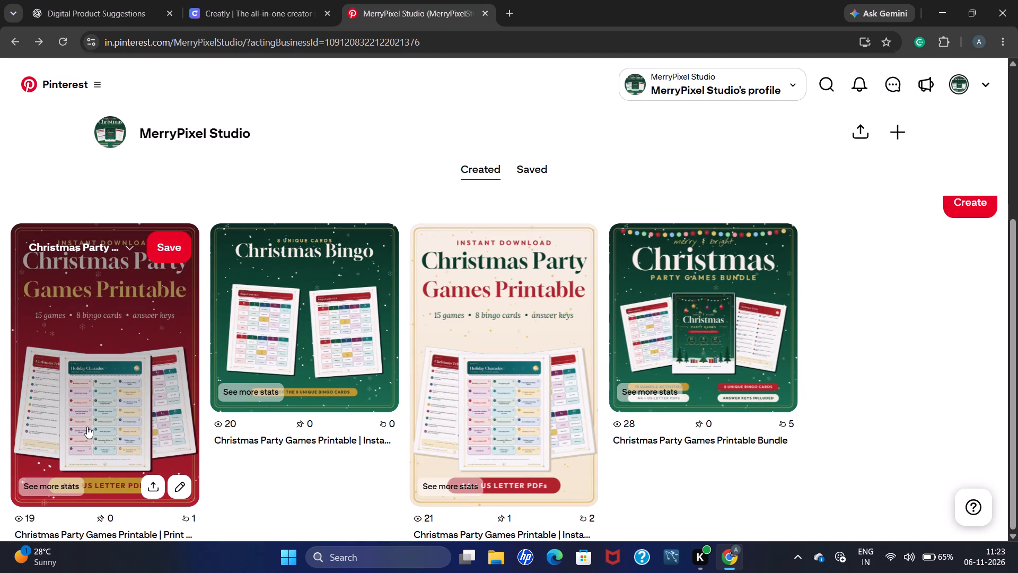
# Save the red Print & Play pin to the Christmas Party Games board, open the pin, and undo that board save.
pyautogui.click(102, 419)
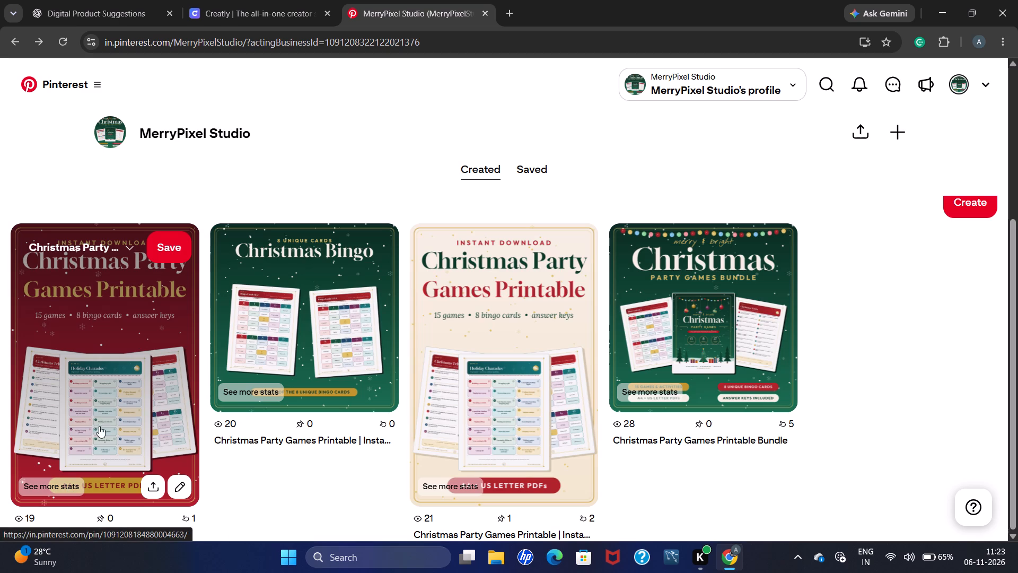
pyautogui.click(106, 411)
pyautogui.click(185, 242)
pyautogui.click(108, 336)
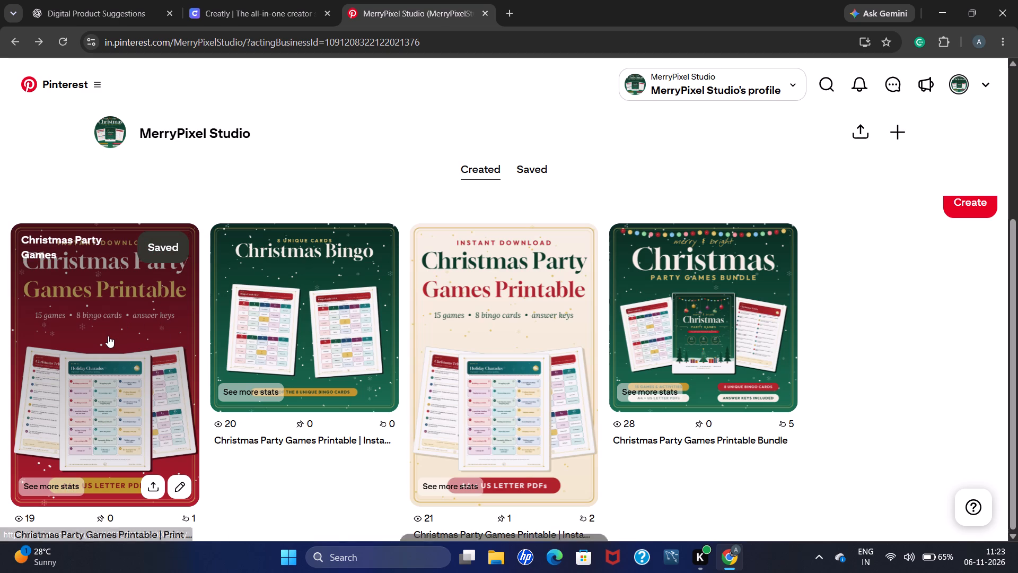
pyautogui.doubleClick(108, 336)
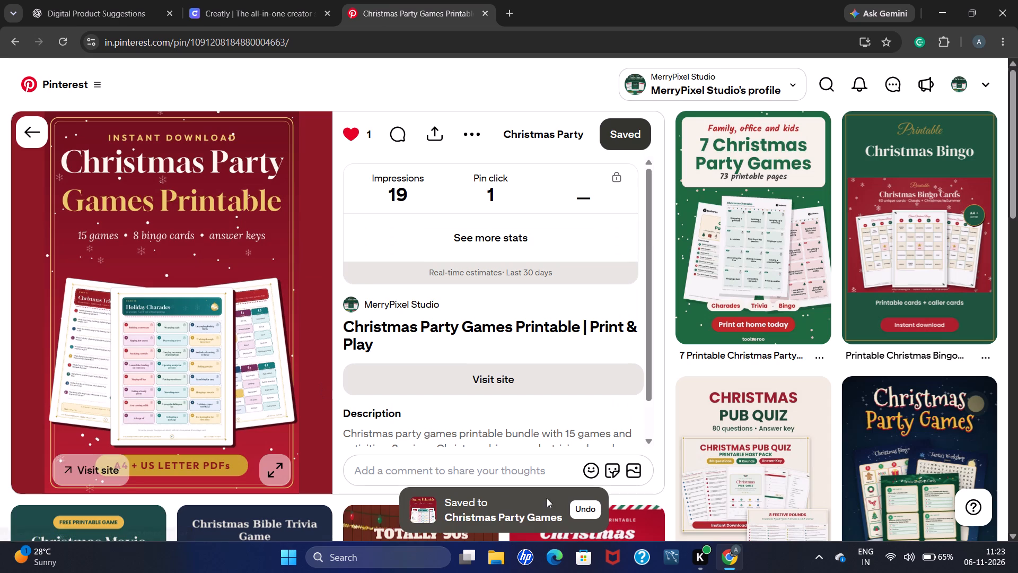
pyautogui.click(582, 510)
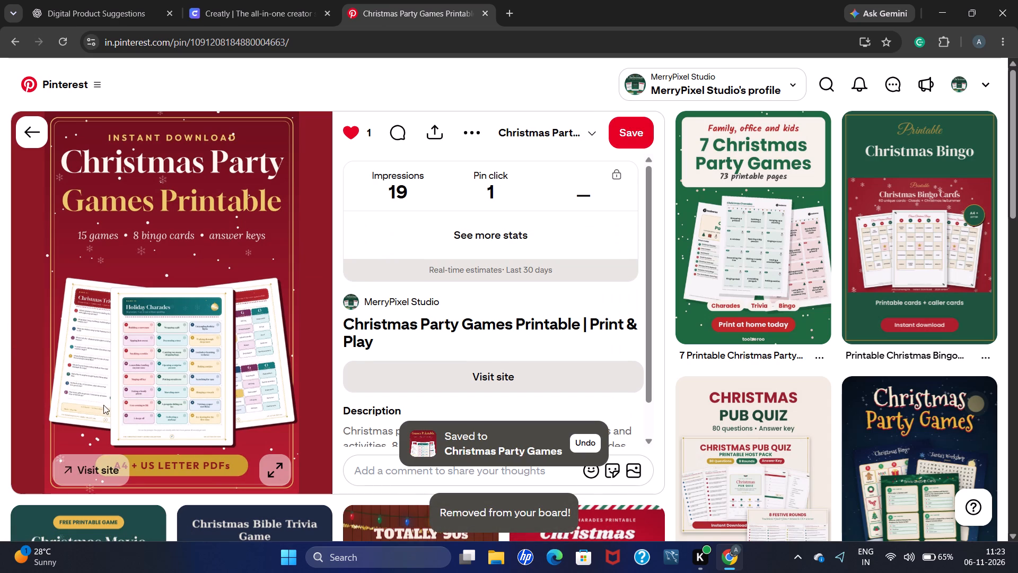
# Follow the red Print & Play pin's link, check the Creatly product page it leads to, and close that page.
pyautogui.click(103, 468)
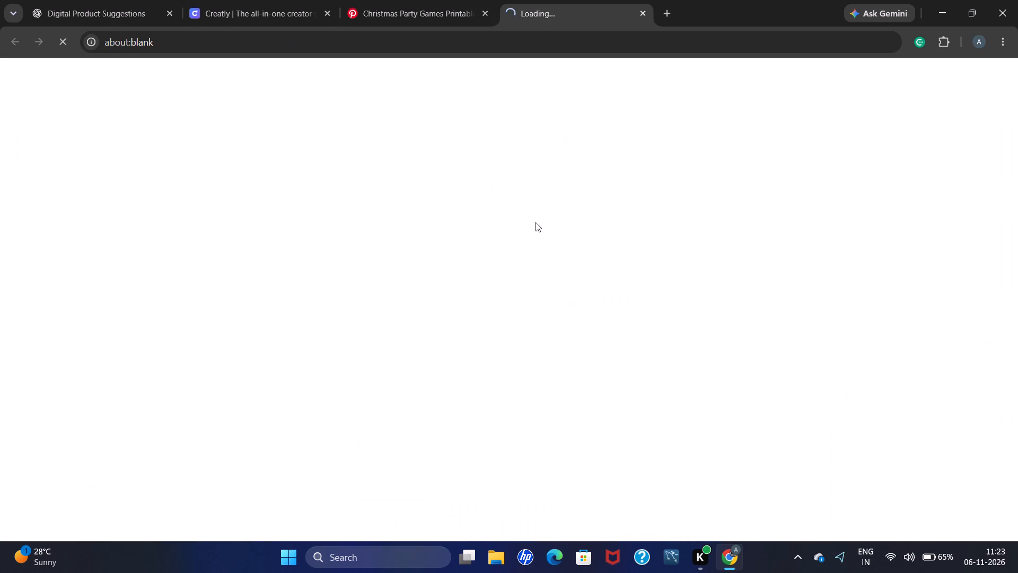
pyautogui.scroll(-6, 474, 329)
pyautogui.scroll(6, 469, 353)
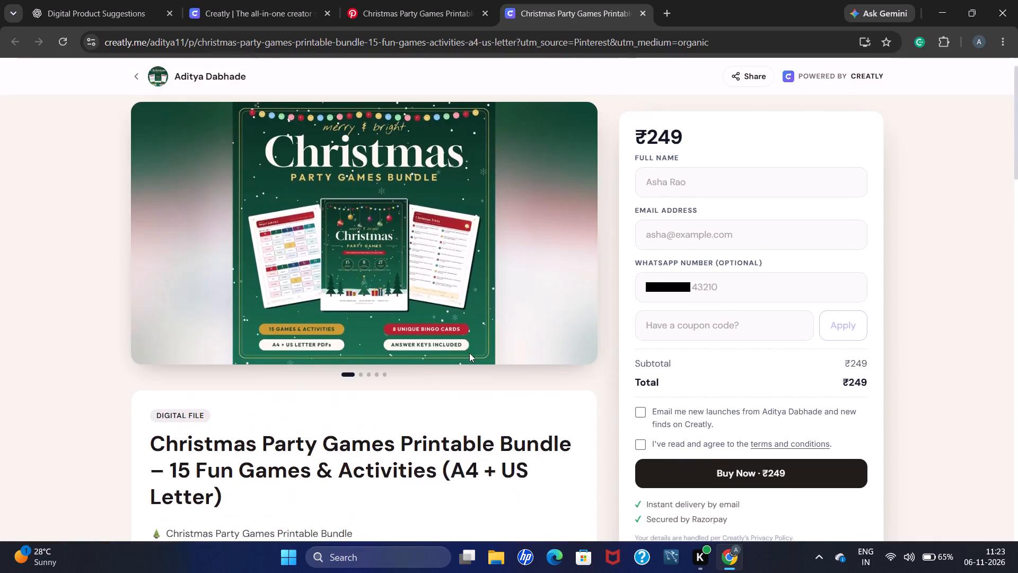
pyautogui.click(638, 11)
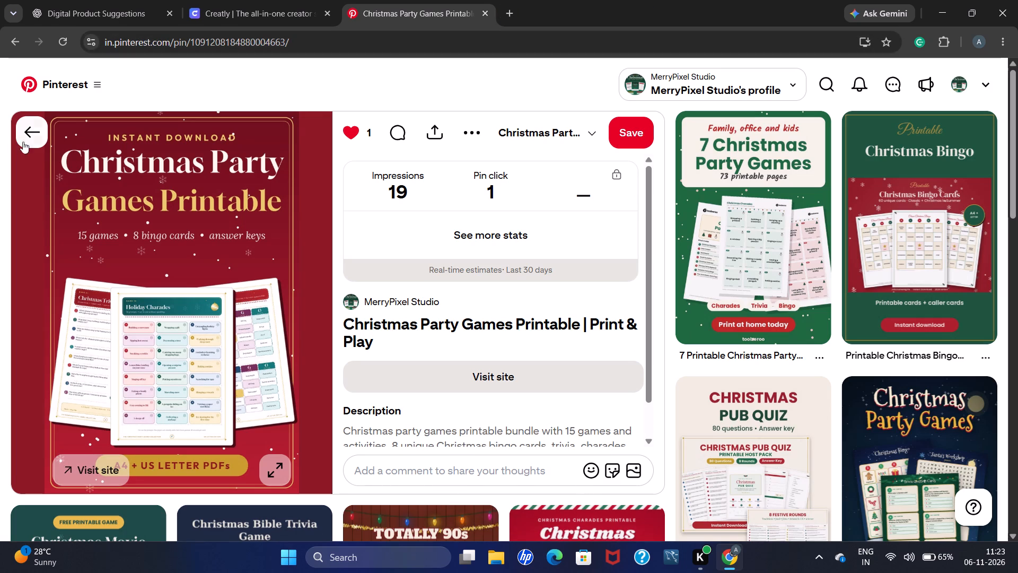
# Return to the MerryPixel Studio profile and look over its details and created pins.
pyautogui.click(42, 124)
pyautogui.scroll(5, 370, 356)
pyautogui.scroll(-10, 370, 356)
pyautogui.scroll(10, 370, 356)
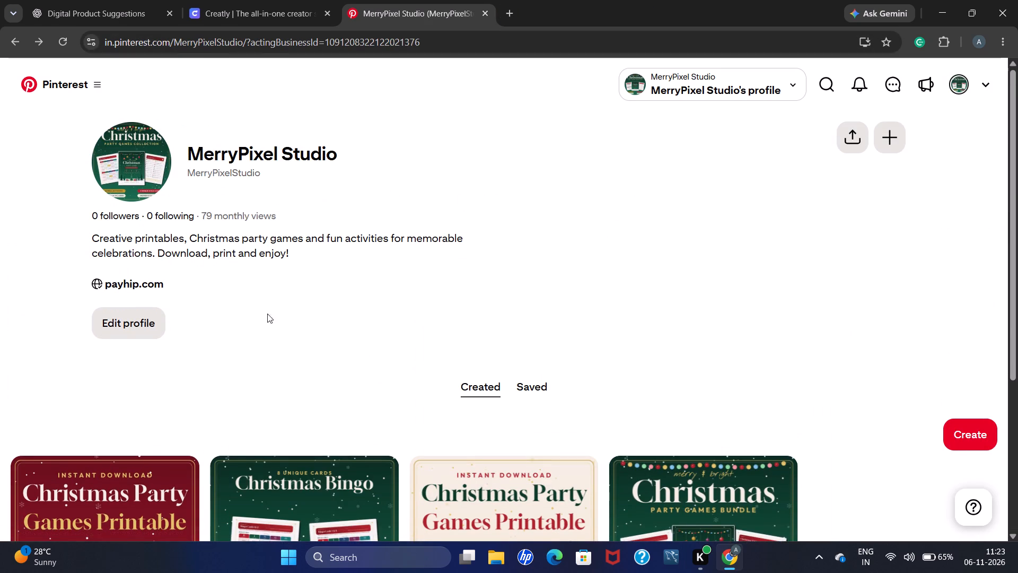
# Switch to the Creatly dashboard and review the product list, including published products, the store overview, and the orders.
pyautogui.click(258, 18)
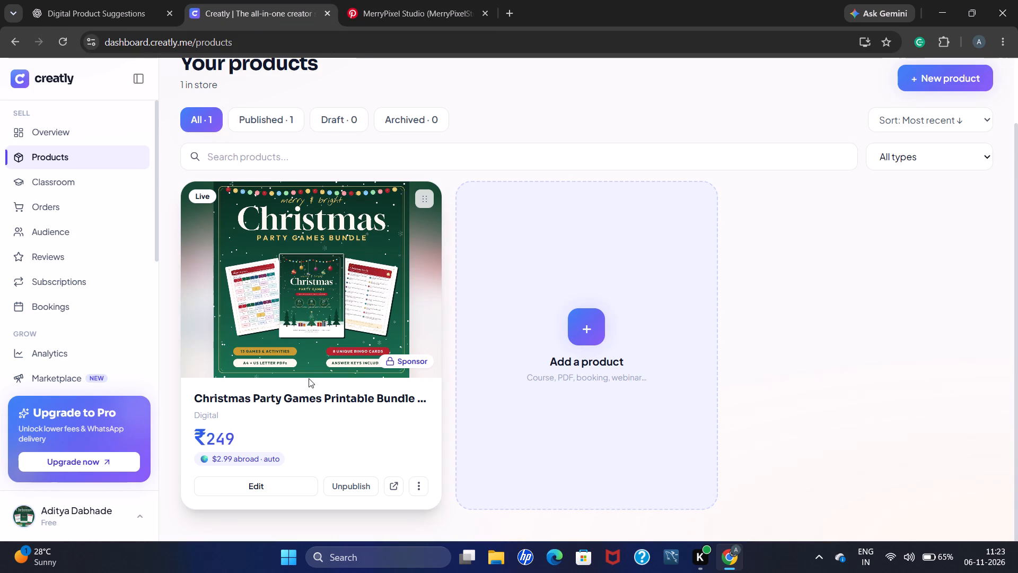
pyautogui.scroll(7, 309, 378)
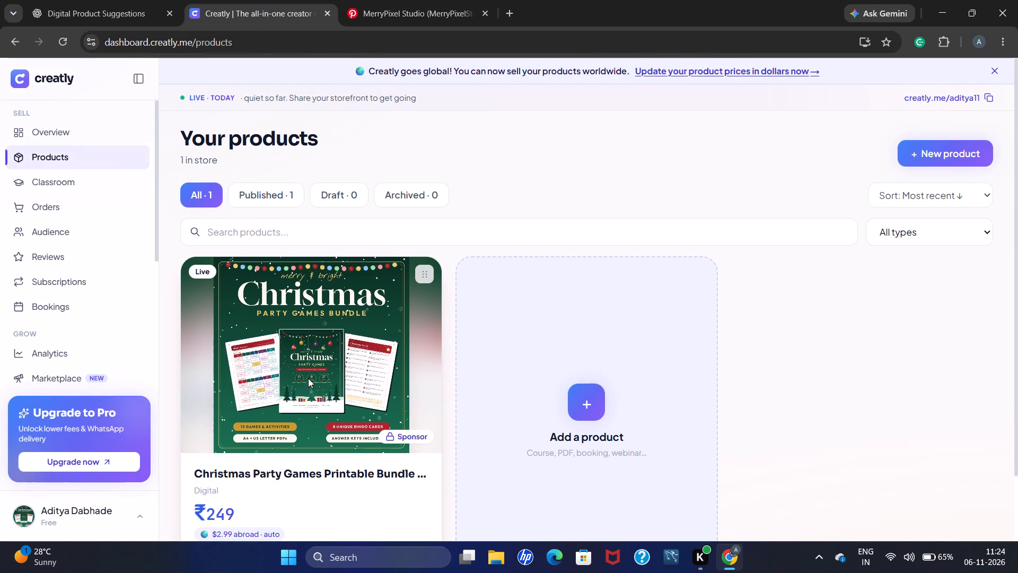
pyautogui.click(263, 195)
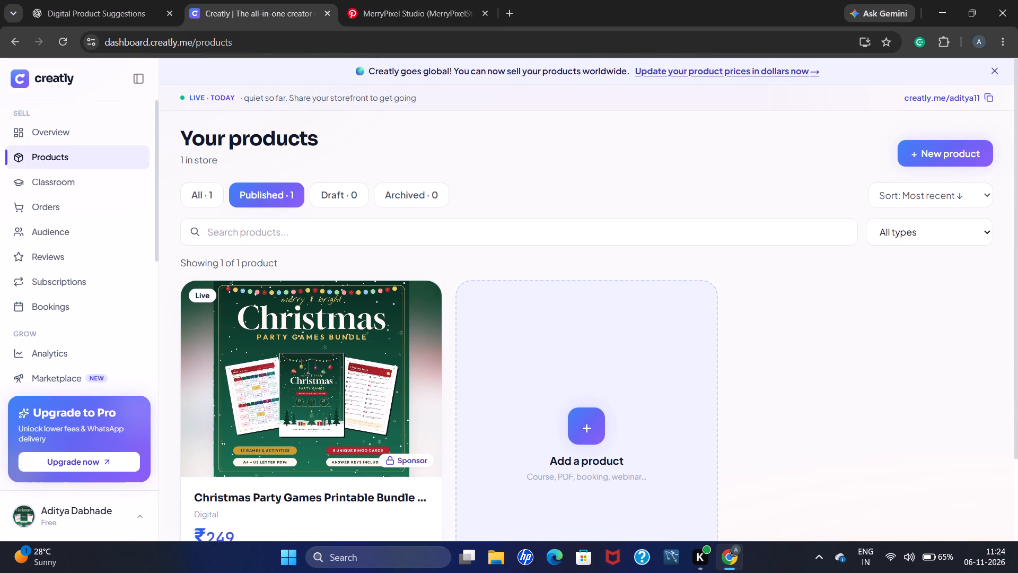
pyautogui.click(198, 192)
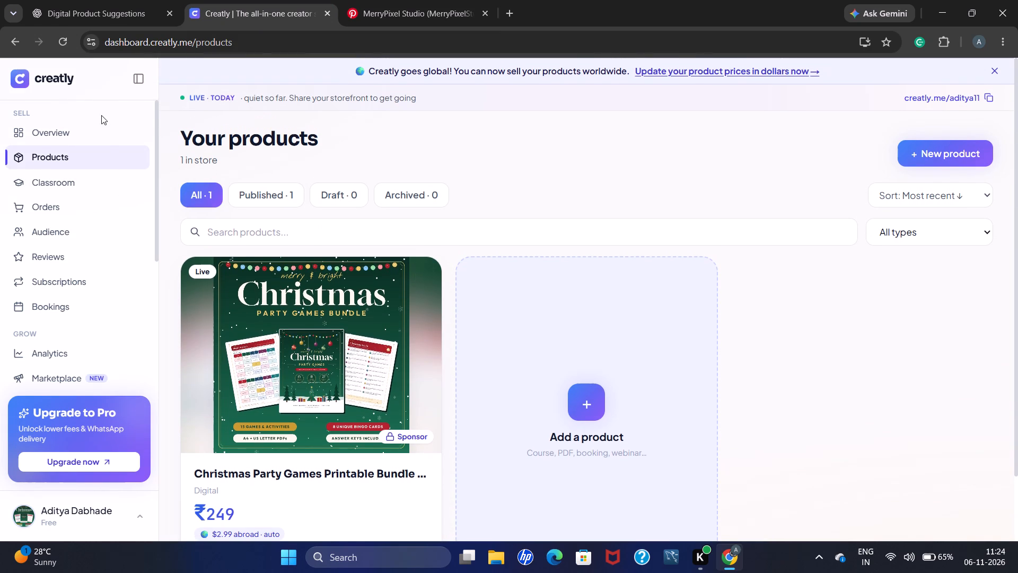
pyautogui.click(103, 141)
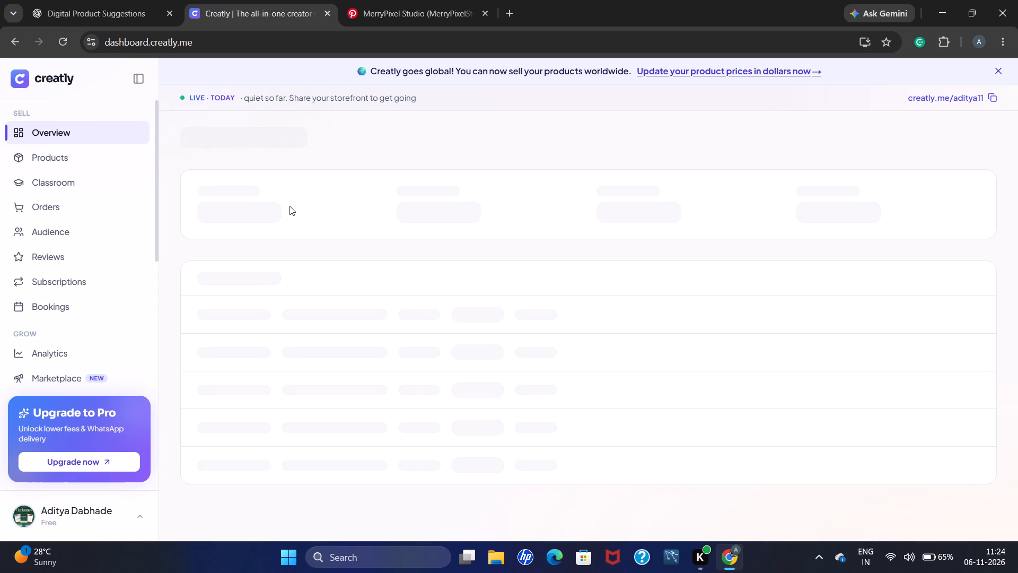
pyautogui.scroll(-4, 389, 374)
pyautogui.scroll(3, 393, 392)
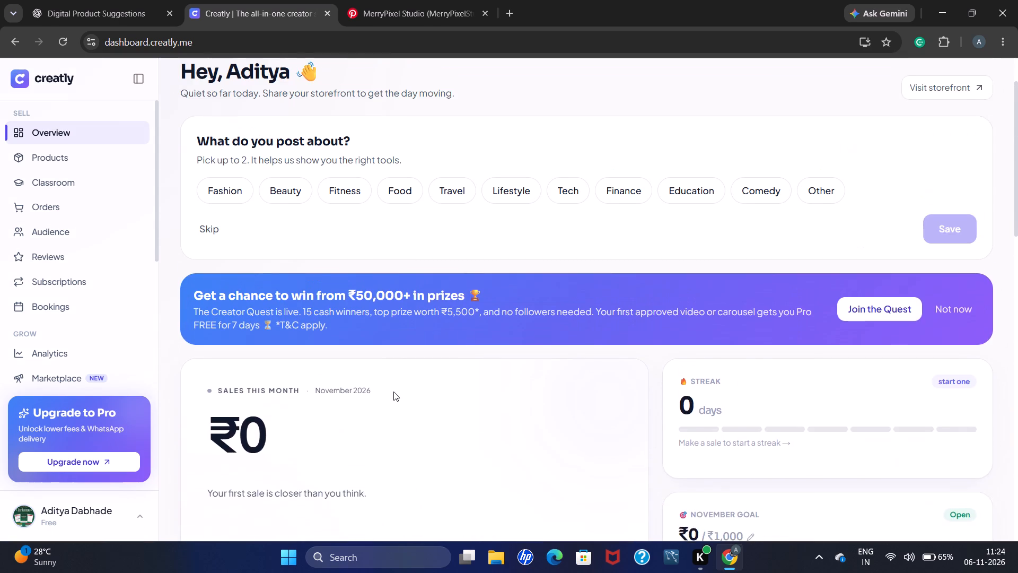
pyautogui.scroll(6, 393, 392)
pyautogui.click(75, 140)
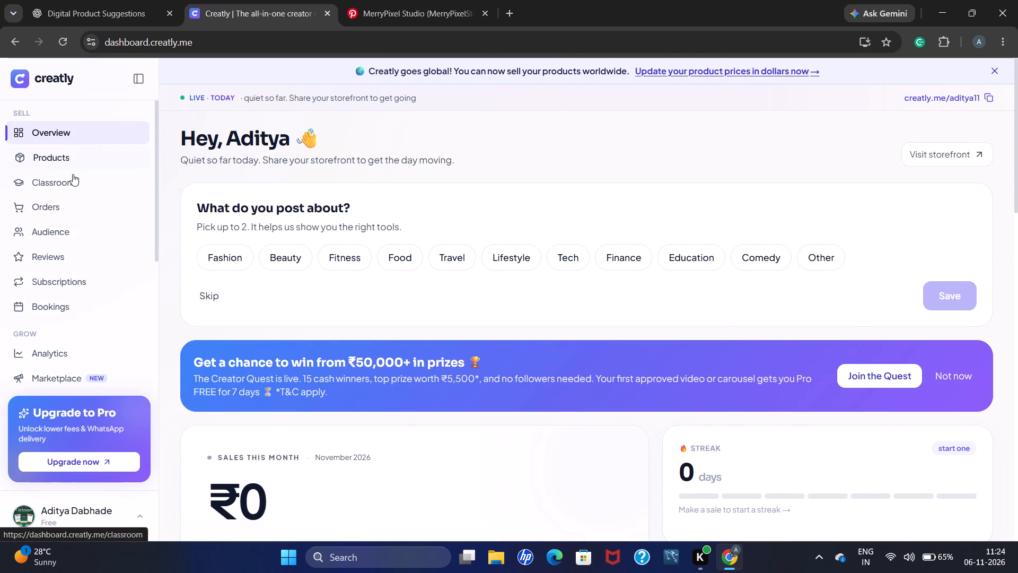
pyautogui.click(76, 161)
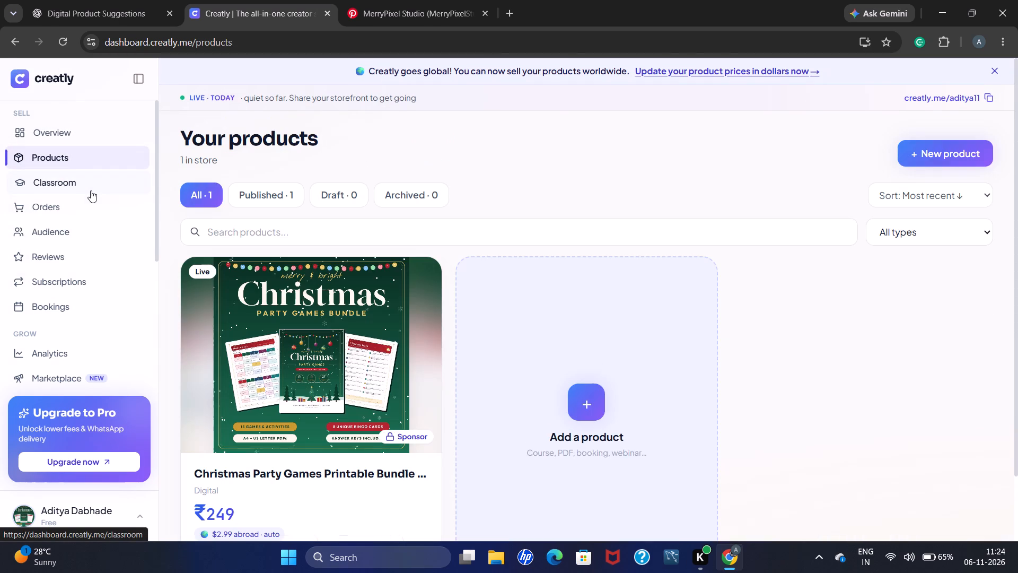
pyautogui.click(91, 190)
pyautogui.click(91, 210)
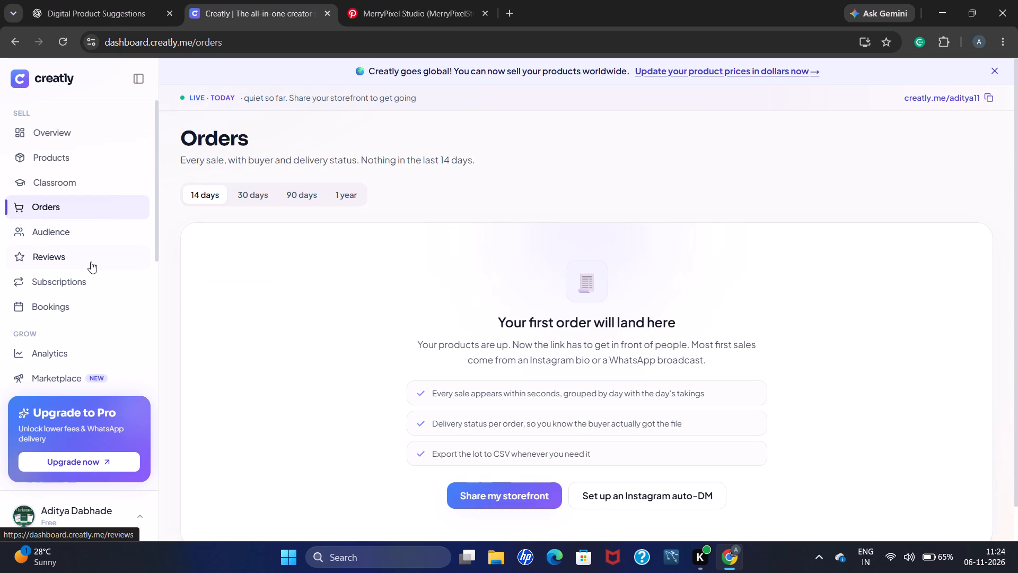
# Search Google for payhip in a new tab, open the Payhip dashboard, and review its products, transactions and reviews.
pyautogui.click(512, 14)
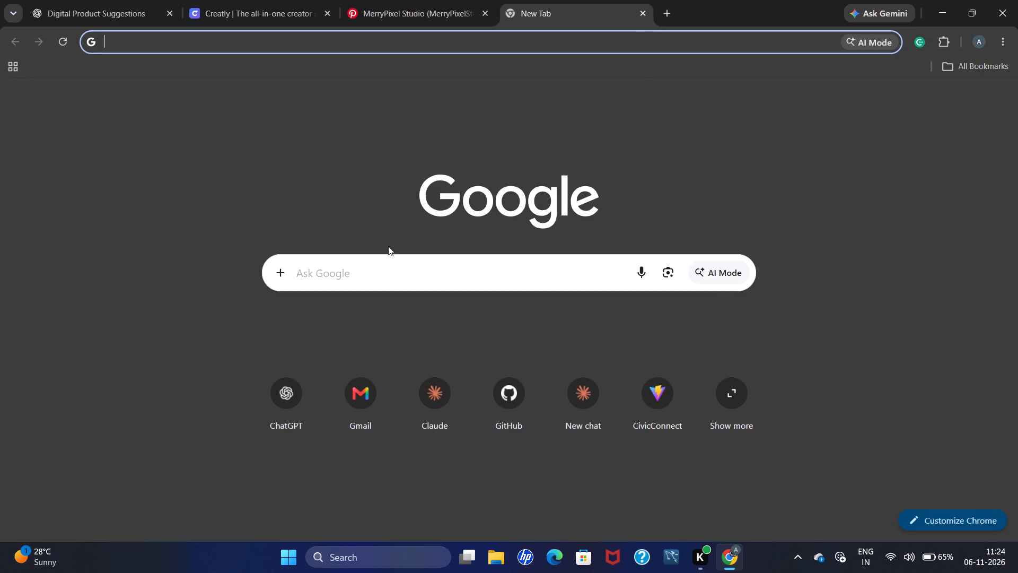
pyautogui.click(368, 288)
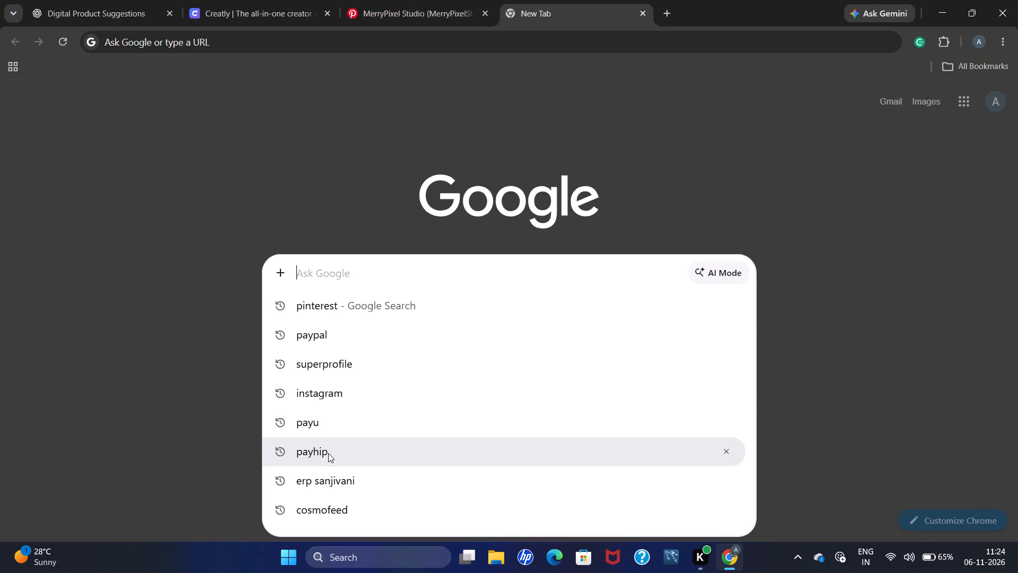
pyautogui.click(328, 454)
pyautogui.click(363, 204)
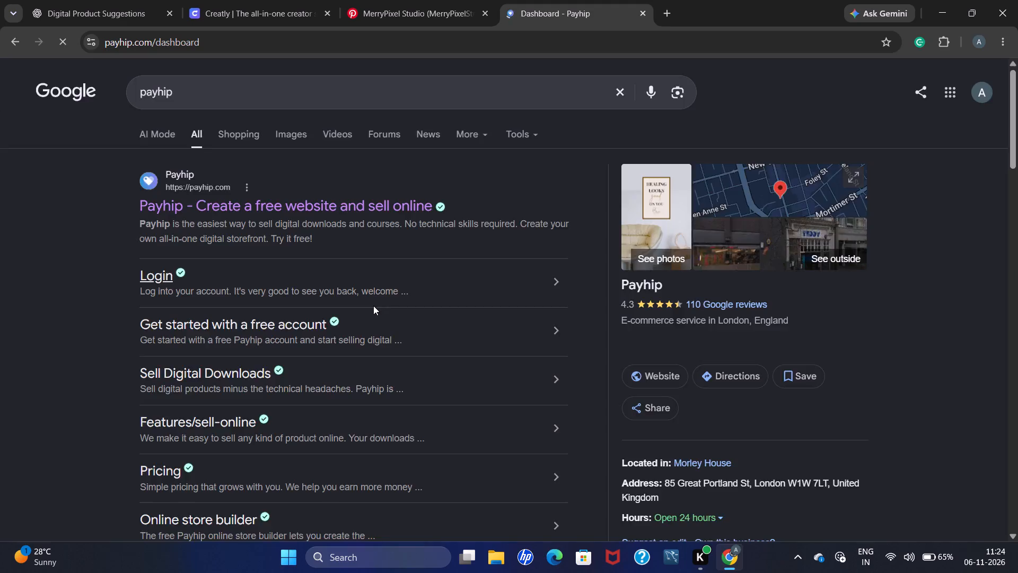
pyautogui.scroll(-2, 373, 306)
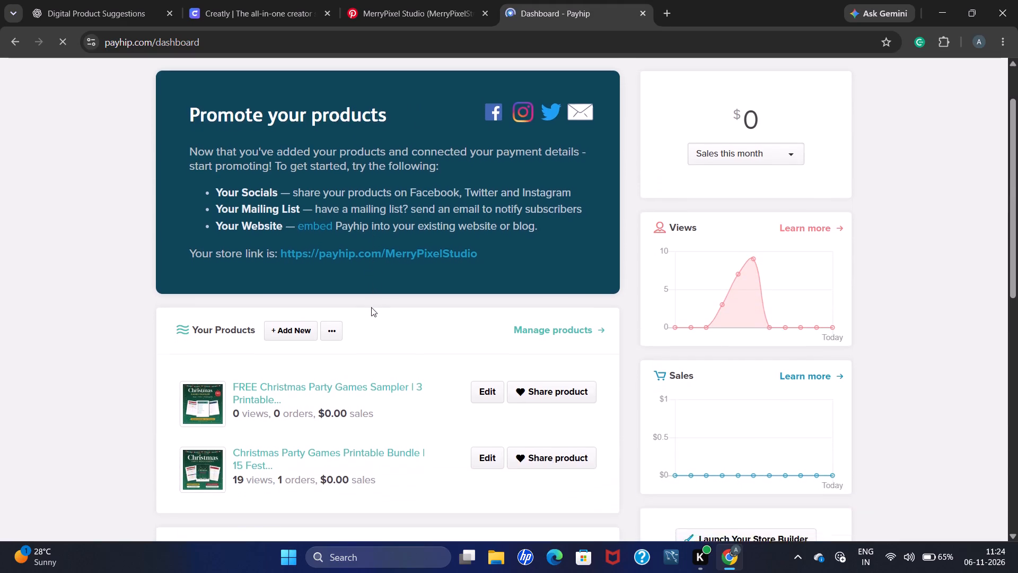
pyautogui.scroll(-5, 371, 307)
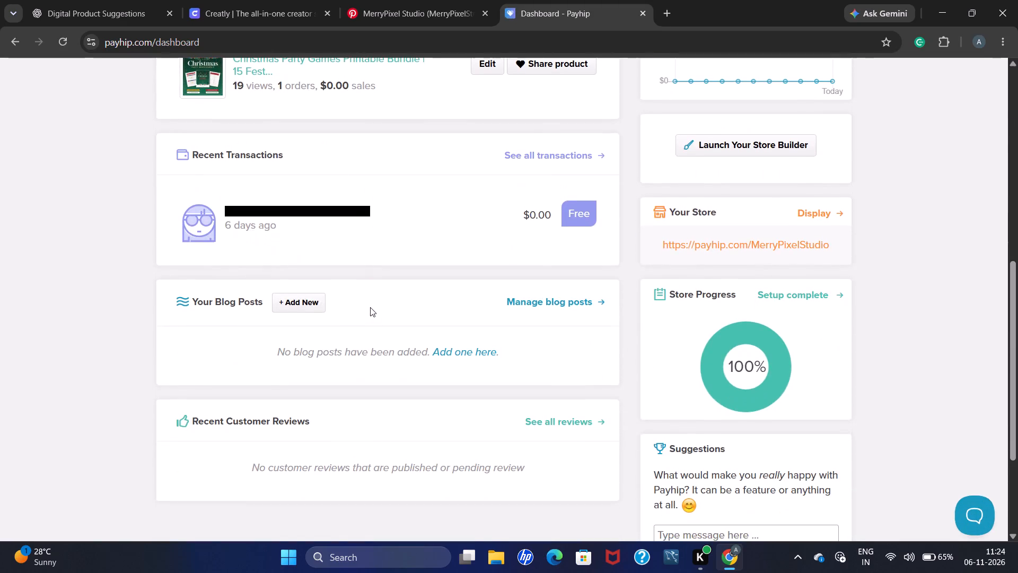
pyautogui.scroll(-7, 370, 307)
pyautogui.scroll(2, 370, 309)
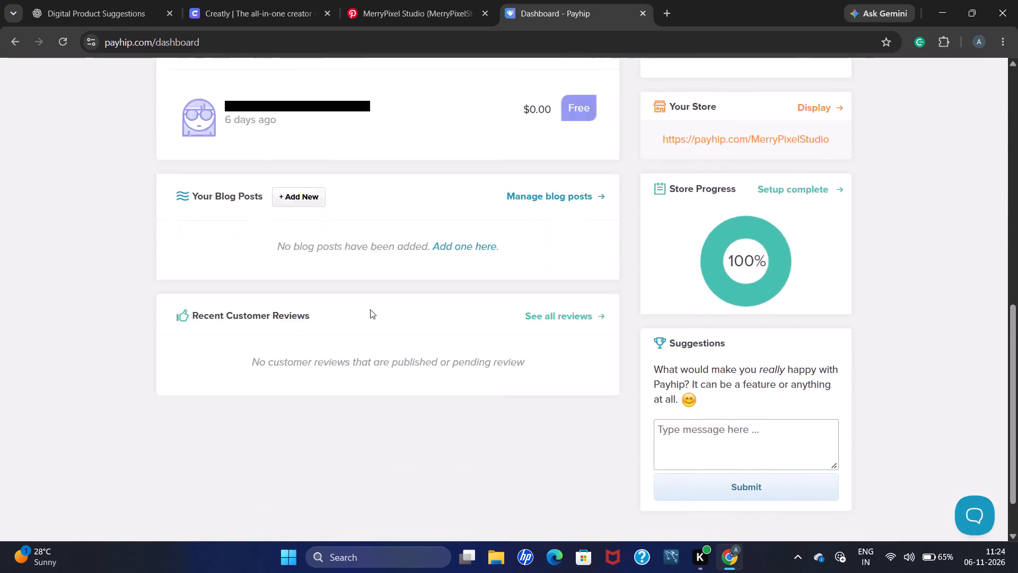
pyautogui.scroll(7, 370, 309)
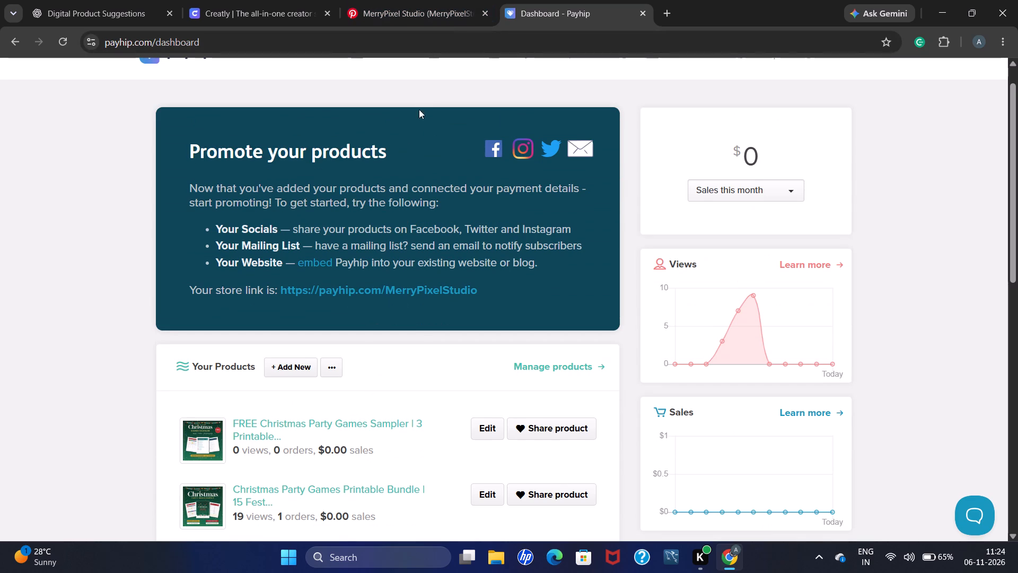
pyautogui.scroll(3, 347, 238)
# Examine Payhip's product list, store page, and analytics for all products.
pyautogui.click(398, 90)
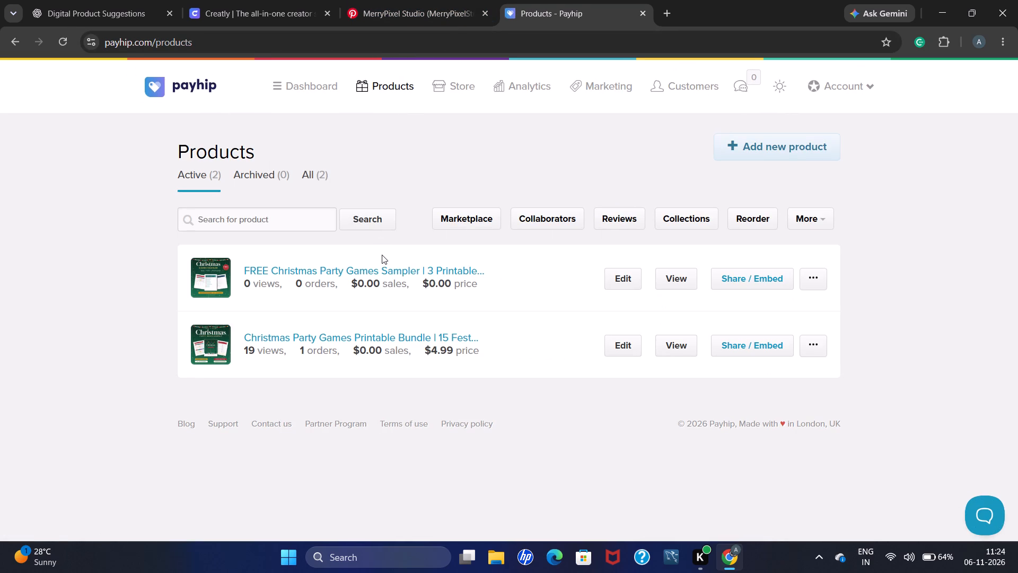
pyautogui.click(455, 86)
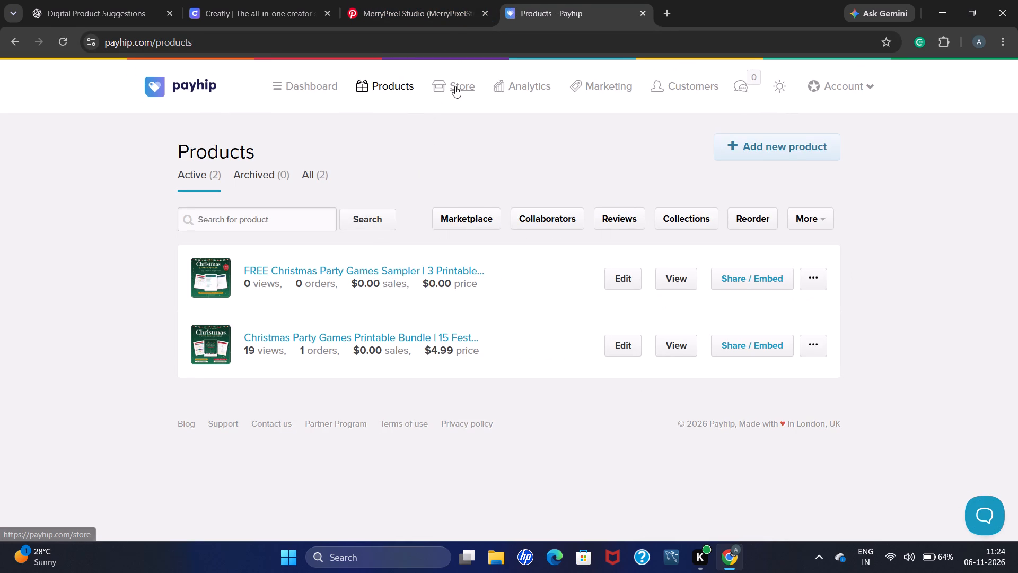
pyautogui.scroll(-2, 444, 221)
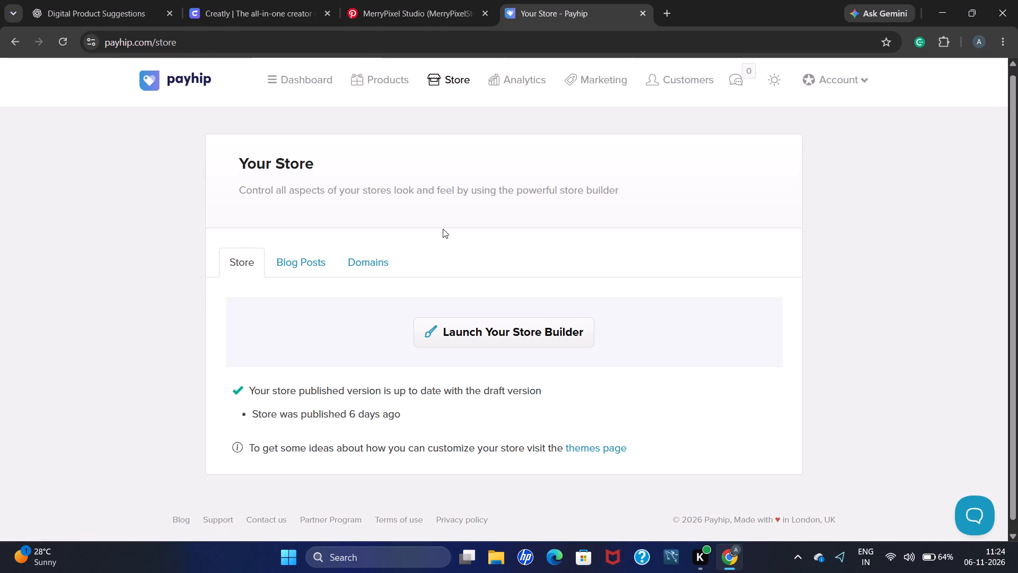
pyautogui.scroll(-2, 443, 229)
pyautogui.scroll(4, 443, 231)
pyautogui.click(508, 89)
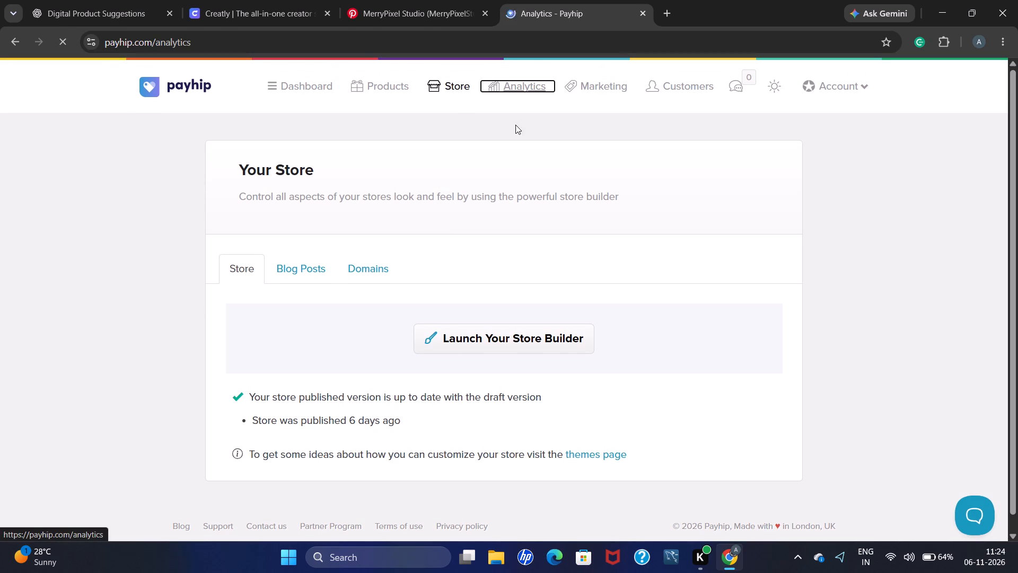
pyautogui.scroll(5, 437, 312)
pyautogui.scroll(-5, 431, 298)
pyautogui.scroll(5, 431, 298)
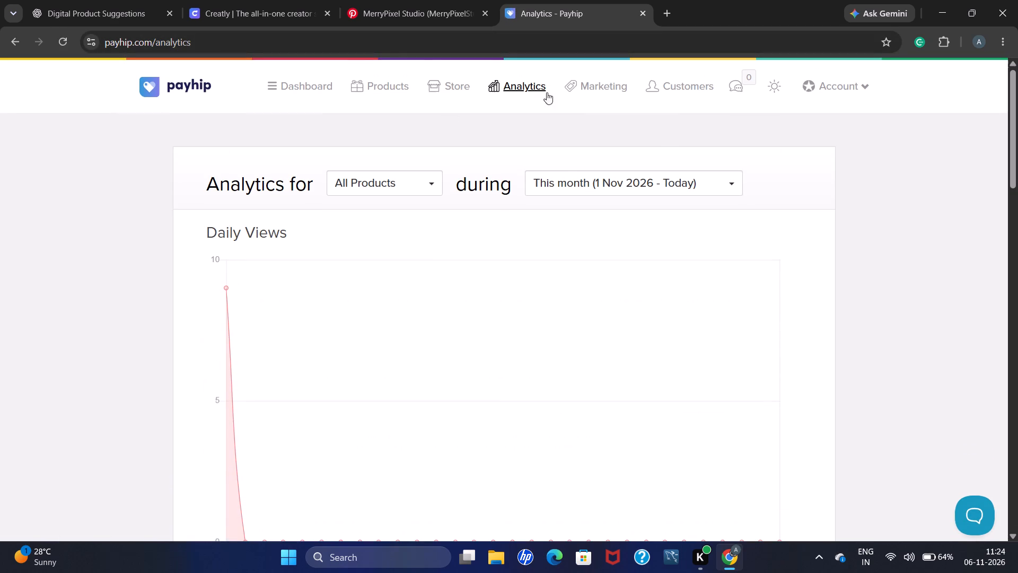
# Delete the 97% off coupon for the Christmas Party Games Printable Bundle in Payhip's marketing section, and close Payhip.
pyautogui.click(593, 87)
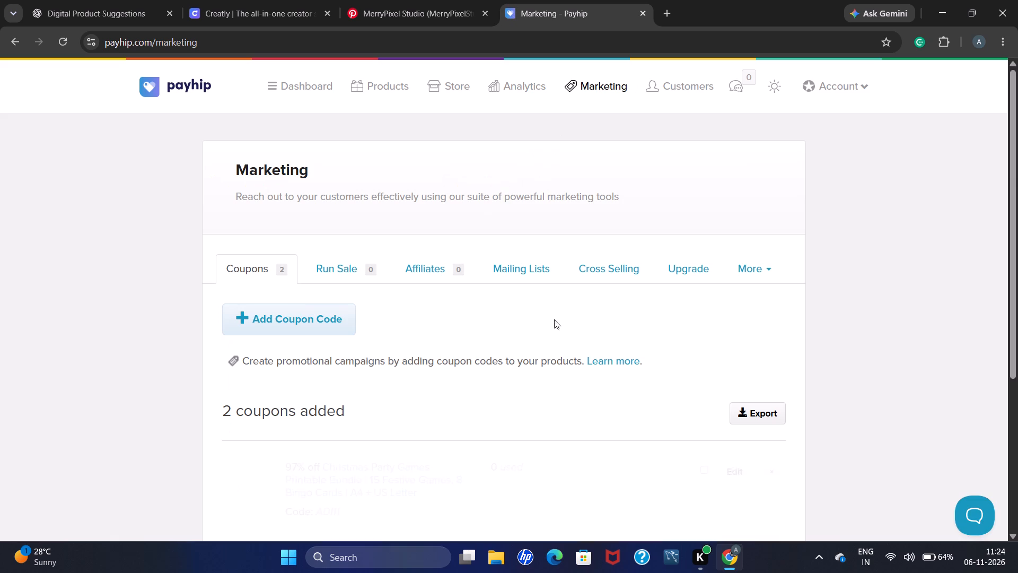
pyautogui.scroll(-4, 662, 473)
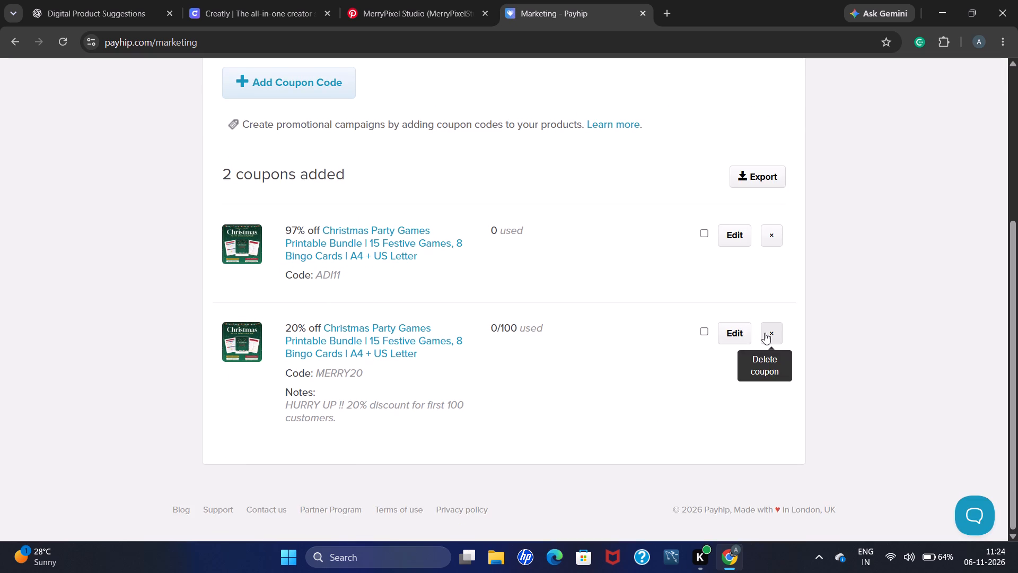
pyautogui.moveTo(773, 230); pyautogui.dragTo(764, 222)
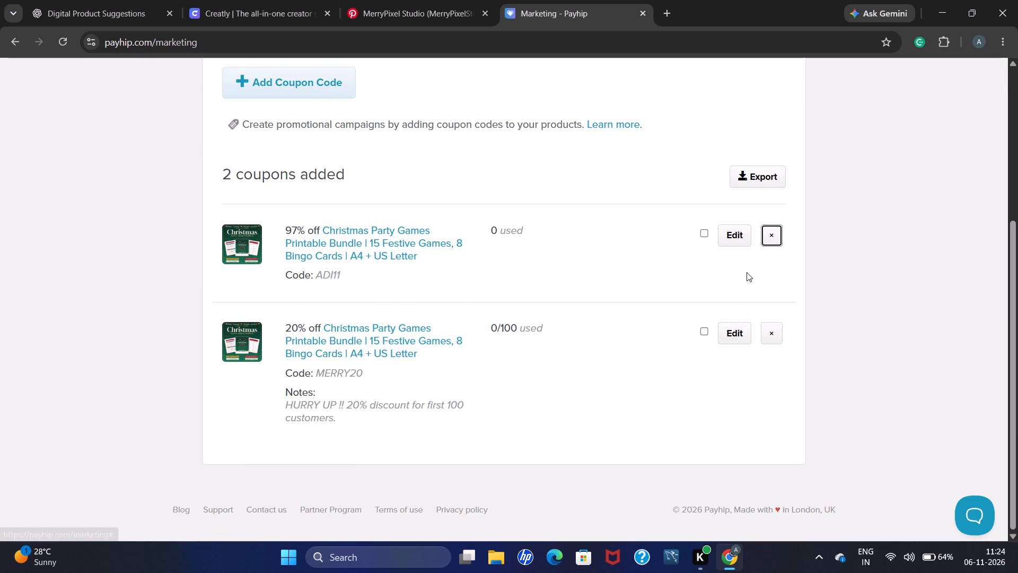
pyautogui.click(768, 236)
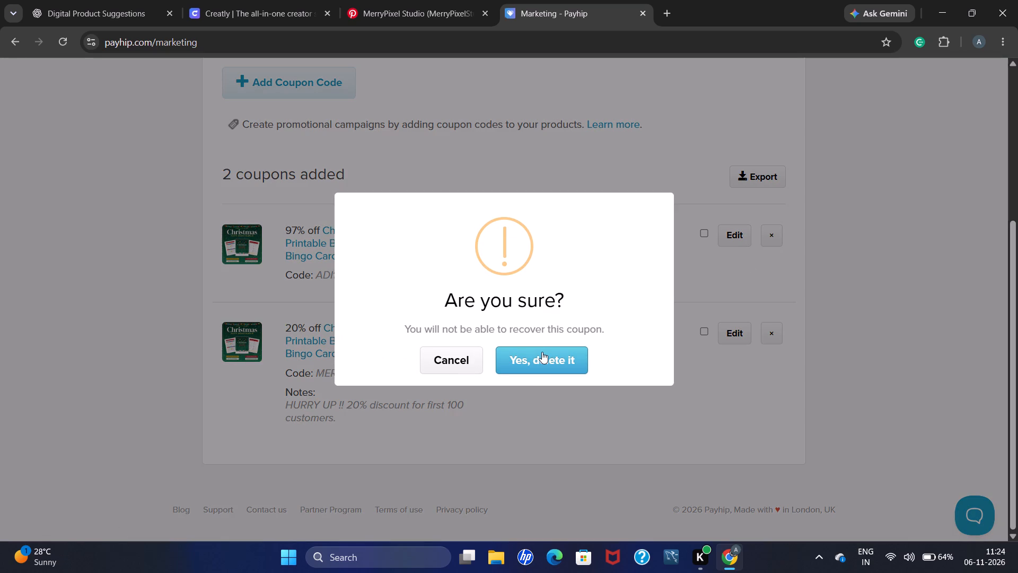
pyautogui.click(542, 352)
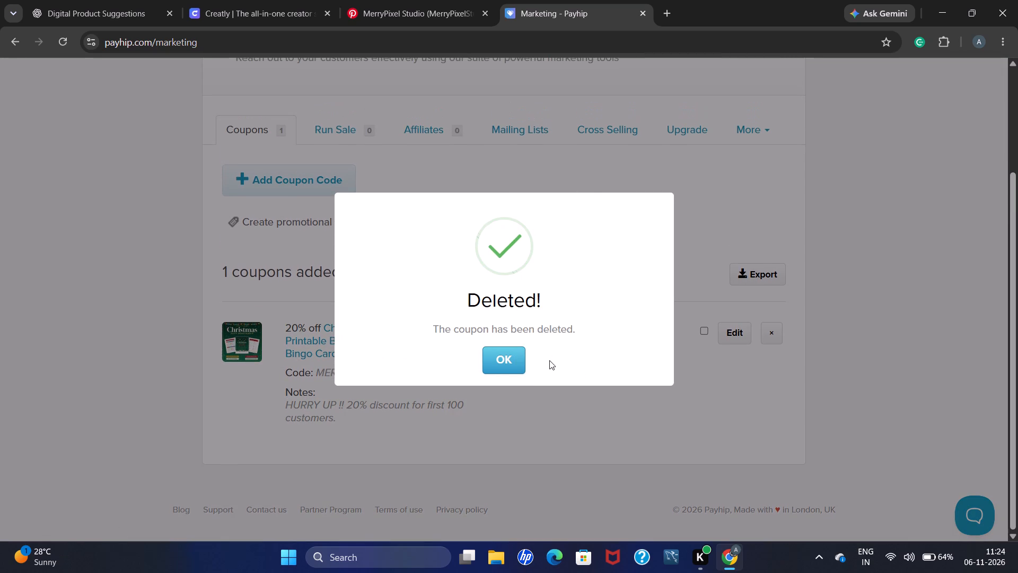
pyautogui.click(508, 362)
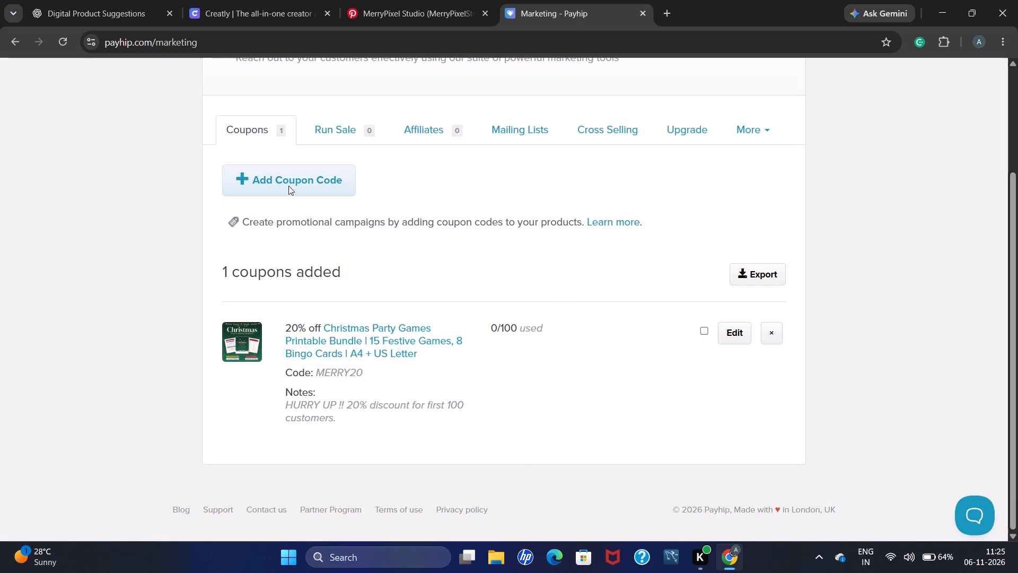
pyautogui.click(638, 10)
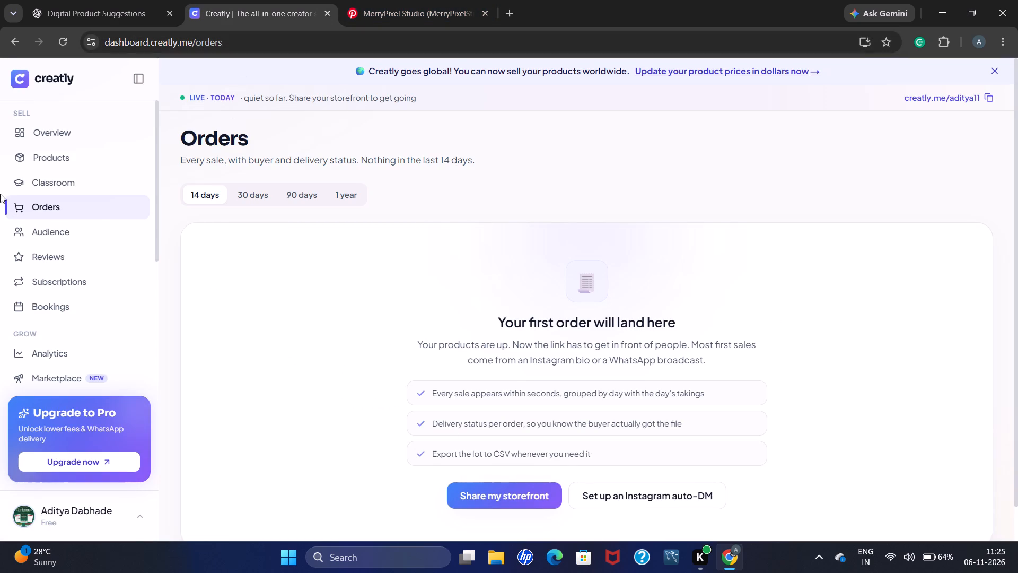
# Look into the Classroom section, and open the Christmas Party Games Printable Bundle for editing from the product list.
pyautogui.click(100, 180)
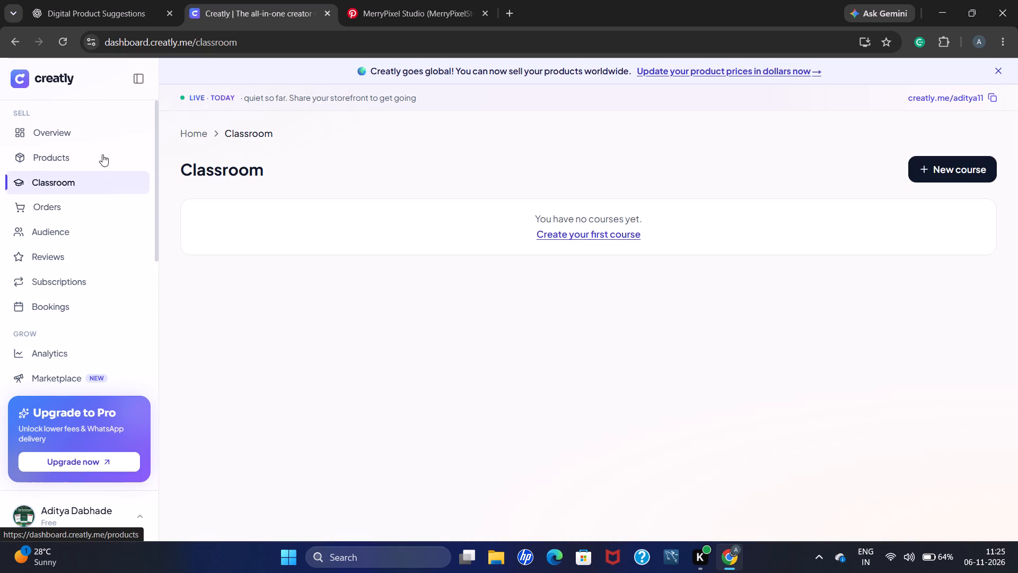
pyautogui.click(102, 152)
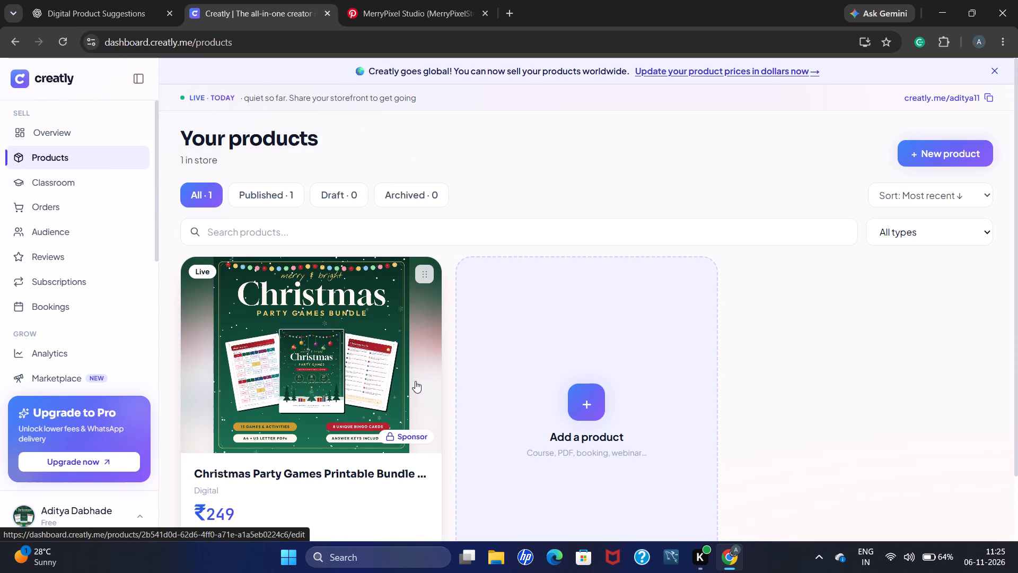
pyautogui.scroll(-2, 415, 393)
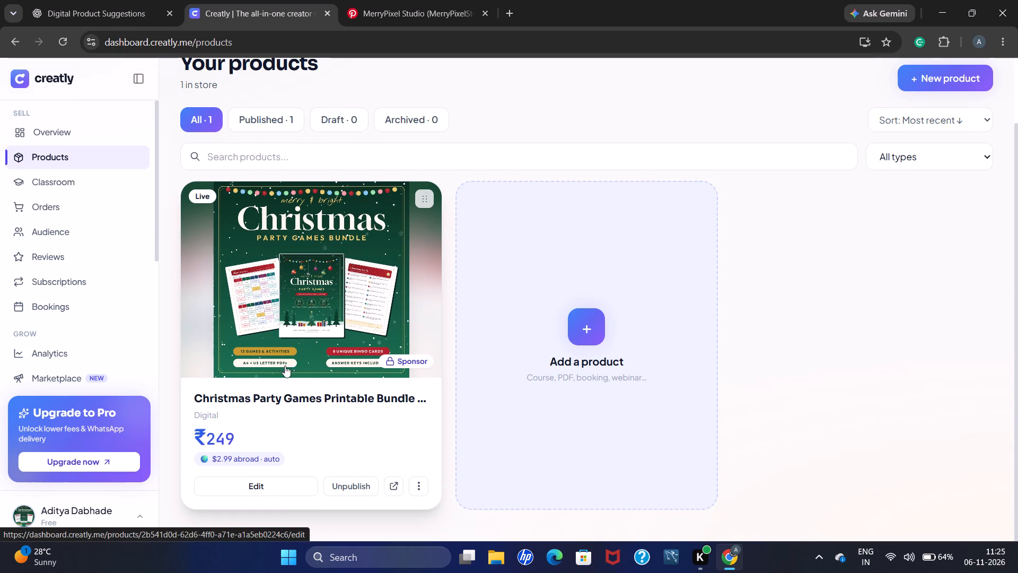
pyautogui.click(308, 487)
# Examine the bundle's images, description, product link, pricing options, uploaded file, and marketplace and visibility settings.
pyautogui.scroll(-4, 336, 457)
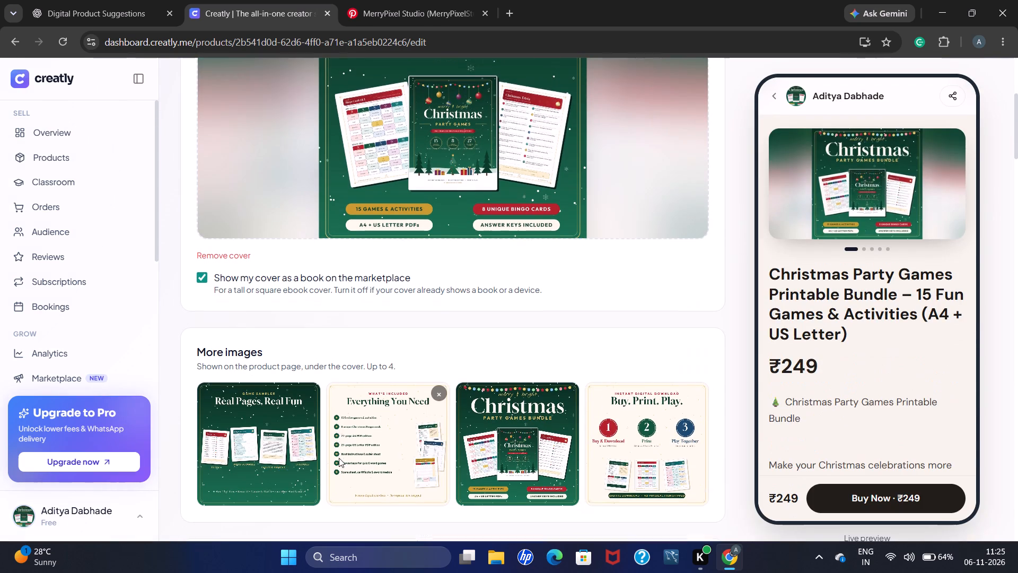
pyautogui.scroll(-3, 340, 473)
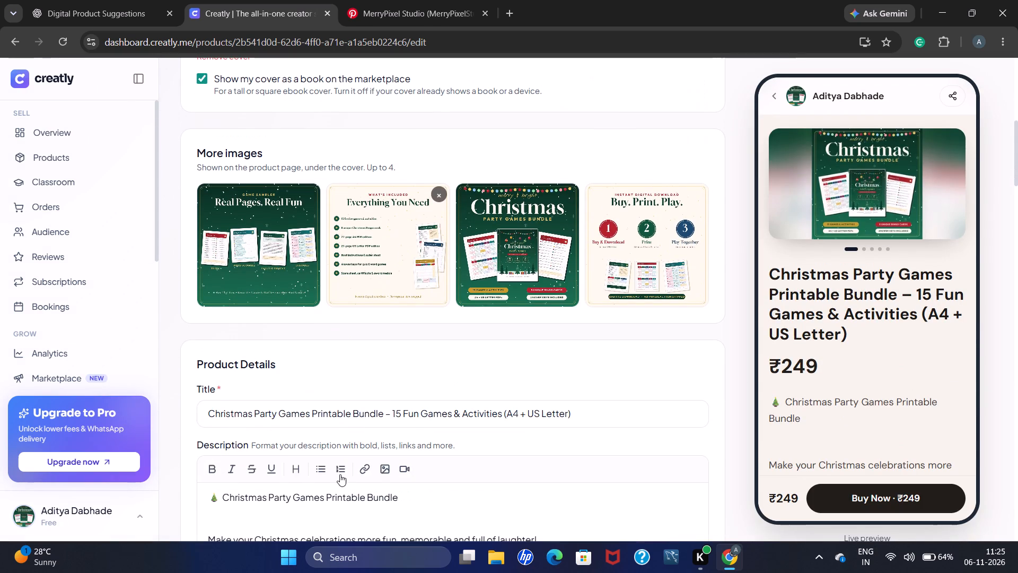
pyautogui.scroll(-16, 340, 474)
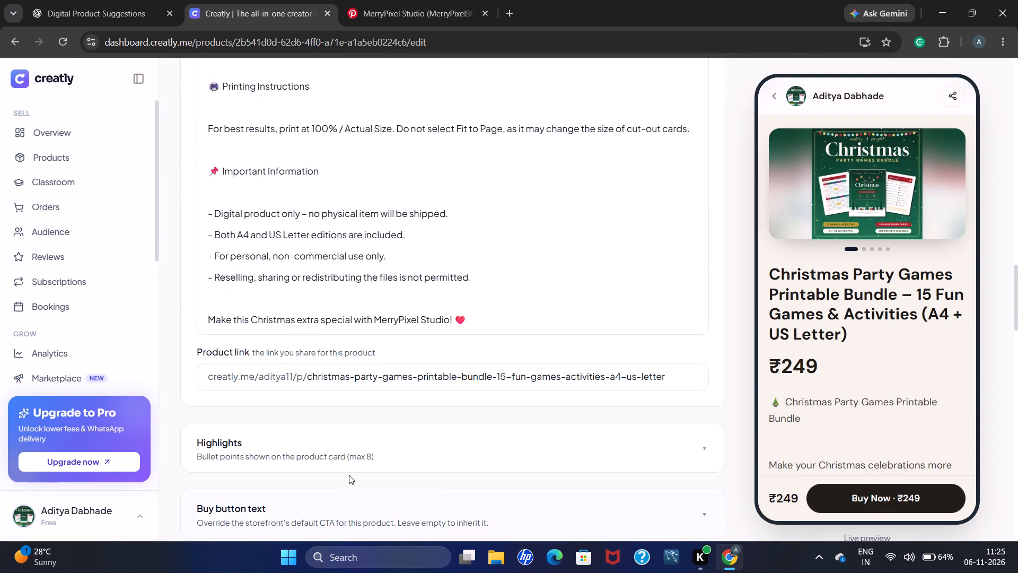
pyautogui.scroll(-2, 365, 461)
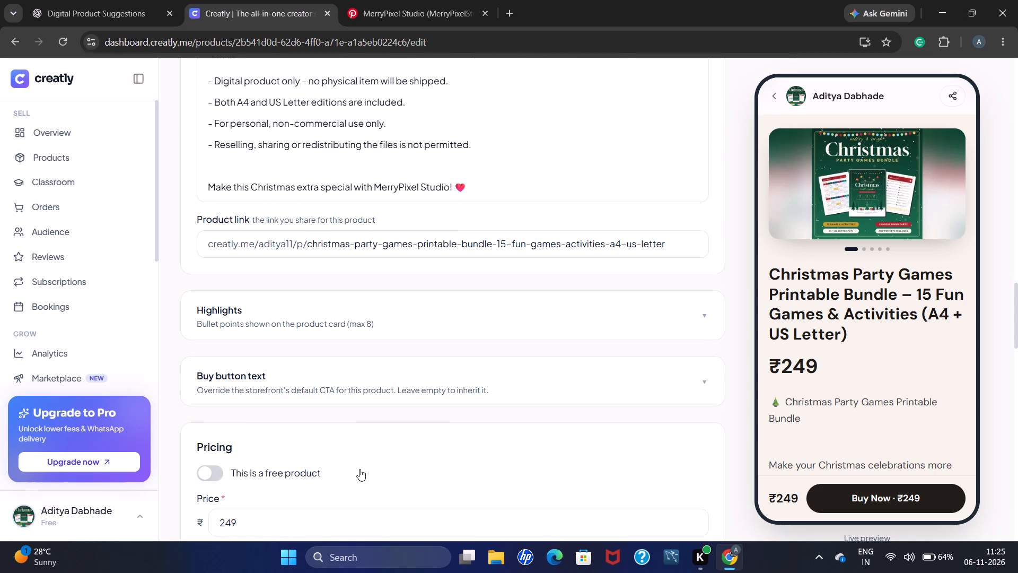
pyautogui.scroll(-3, 359, 470)
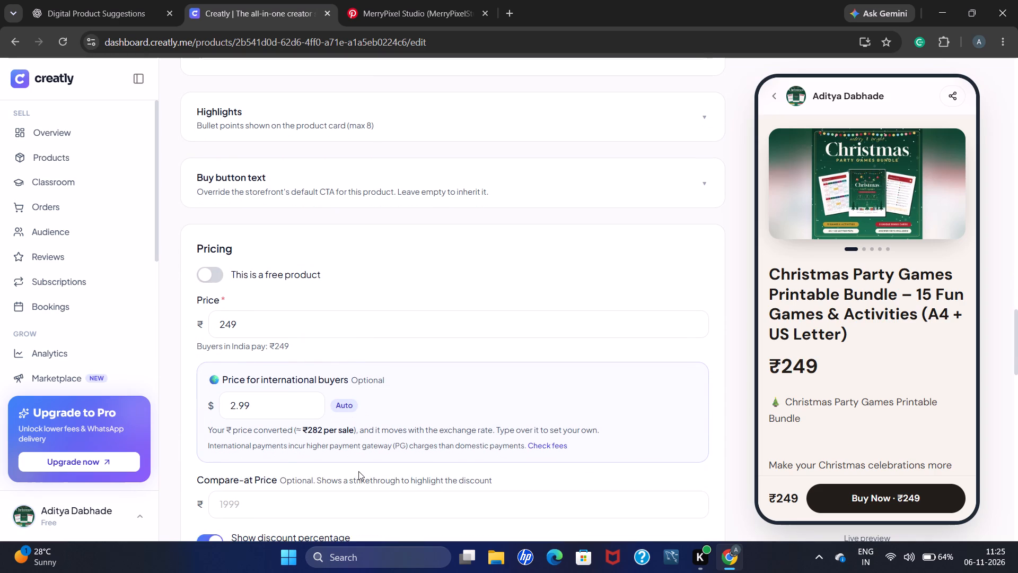
pyautogui.scroll(-2, 356, 472)
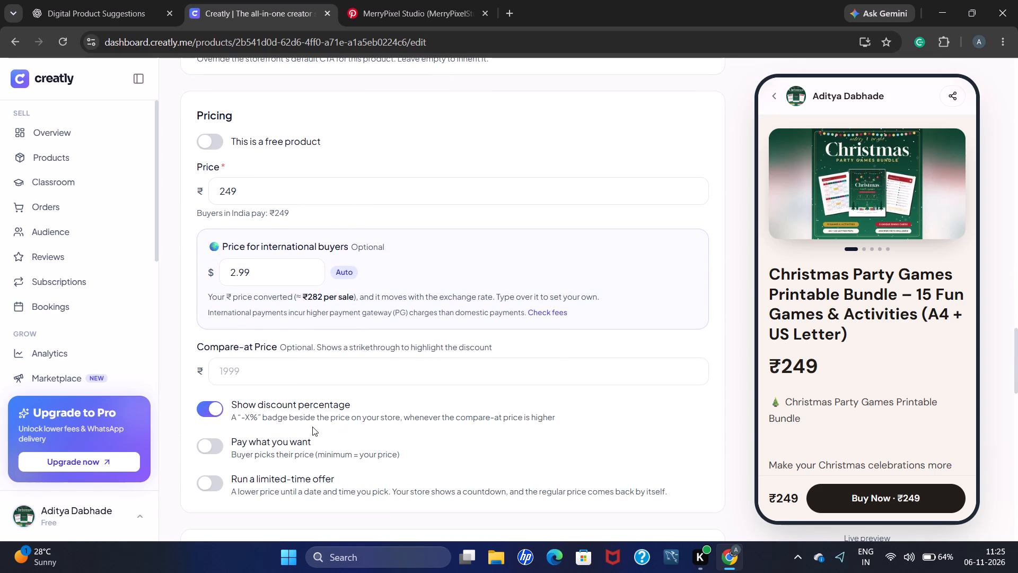
pyautogui.scroll(-1, 309, 438)
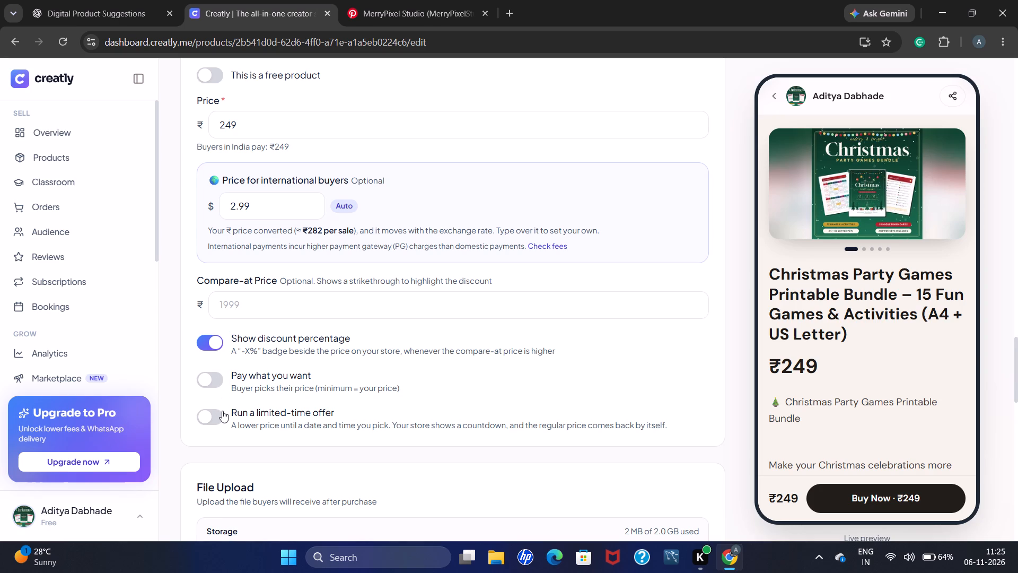
pyautogui.scroll(-3, 222, 411)
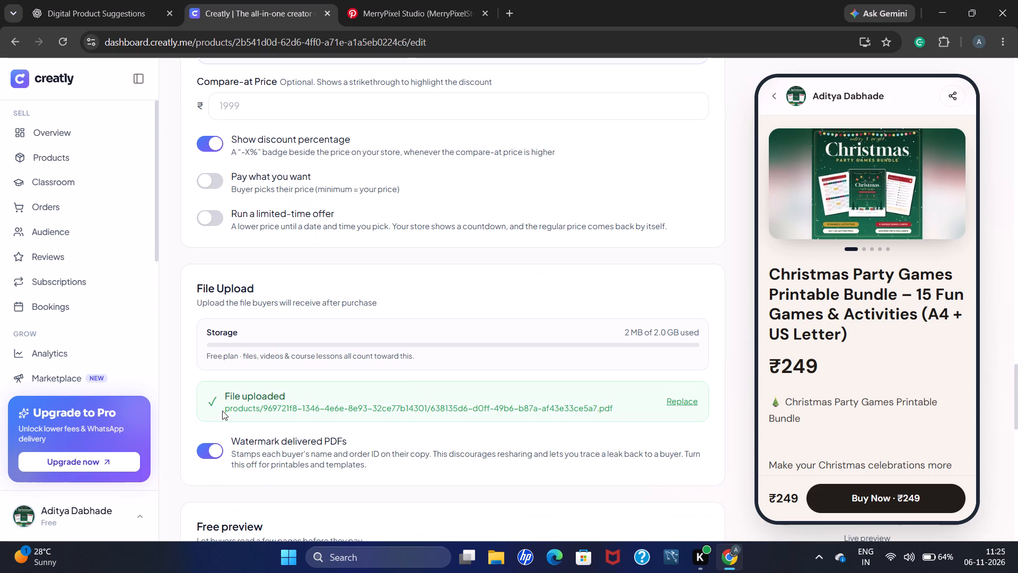
pyautogui.scroll(-1, 222, 411)
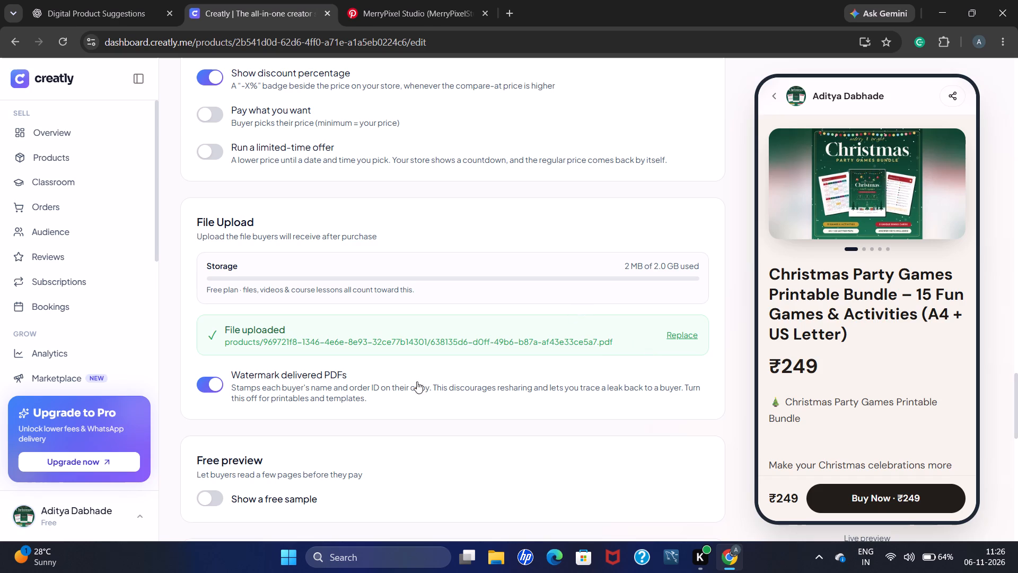
pyautogui.scroll(-2, 352, 412)
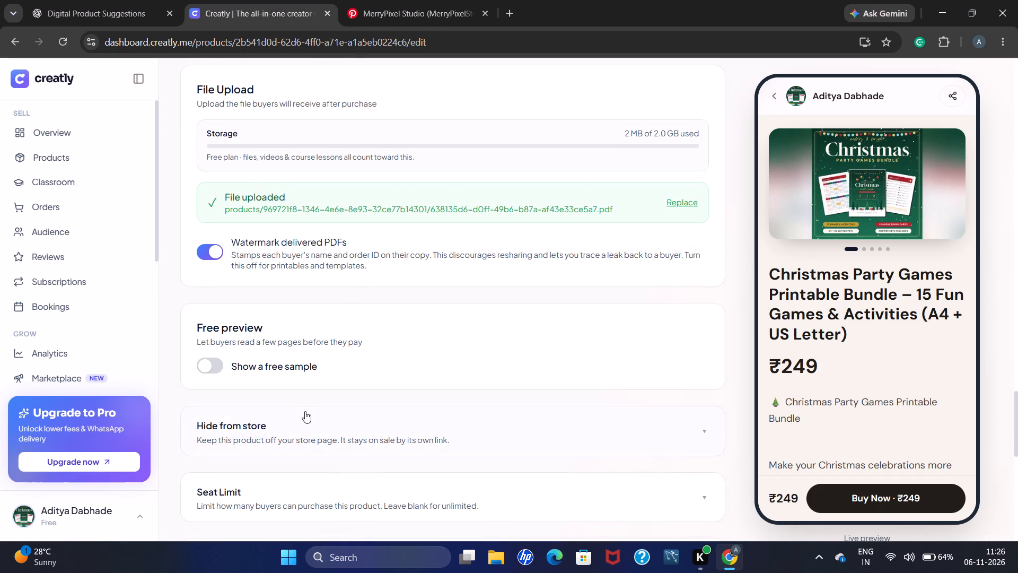
pyautogui.scroll(-2, 305, 411)
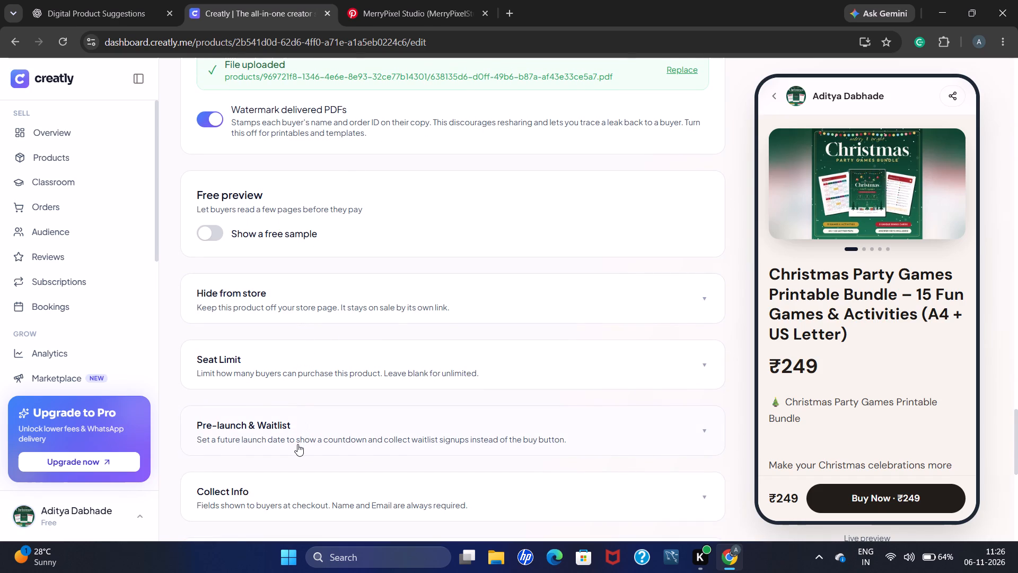
pyautogui.scroll(-3, 297, 444)
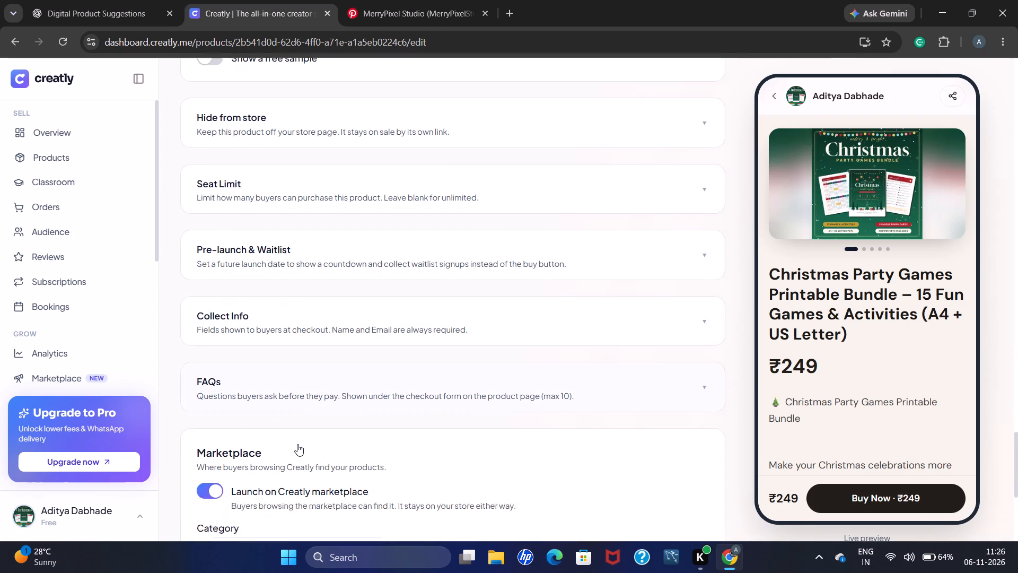
pyautogui.scroll(-2, 297, 444)
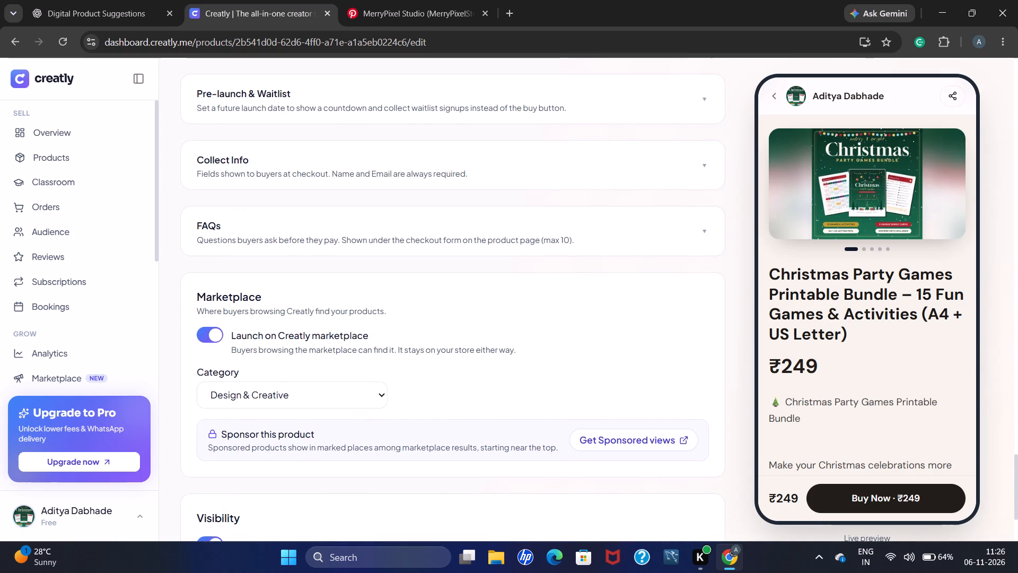
pyautogui.scroll(-1, 297, 444)
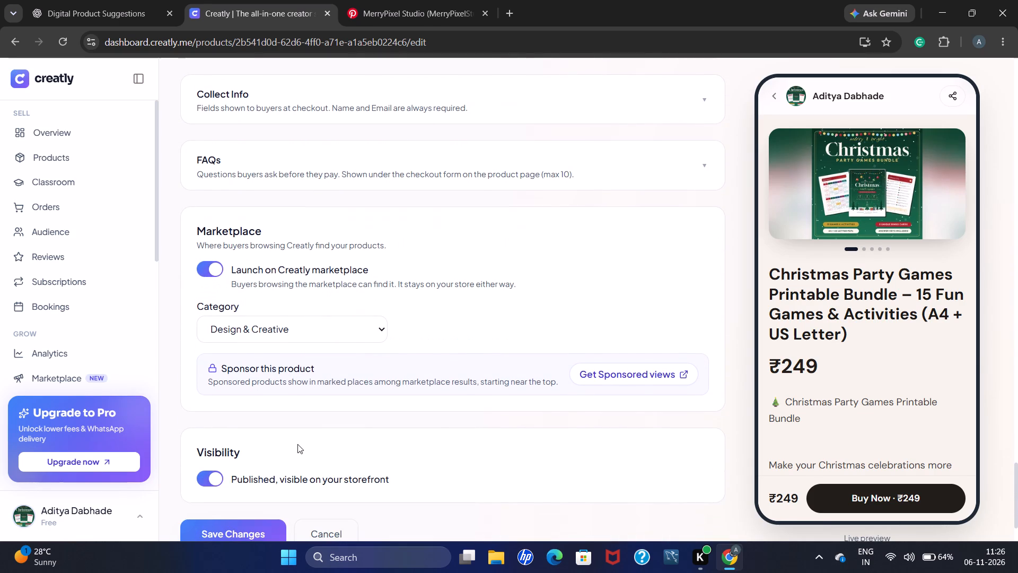
pyautogui.scroll(-2, 297, 444)
pyautogui.scroll(3, 297, 446)
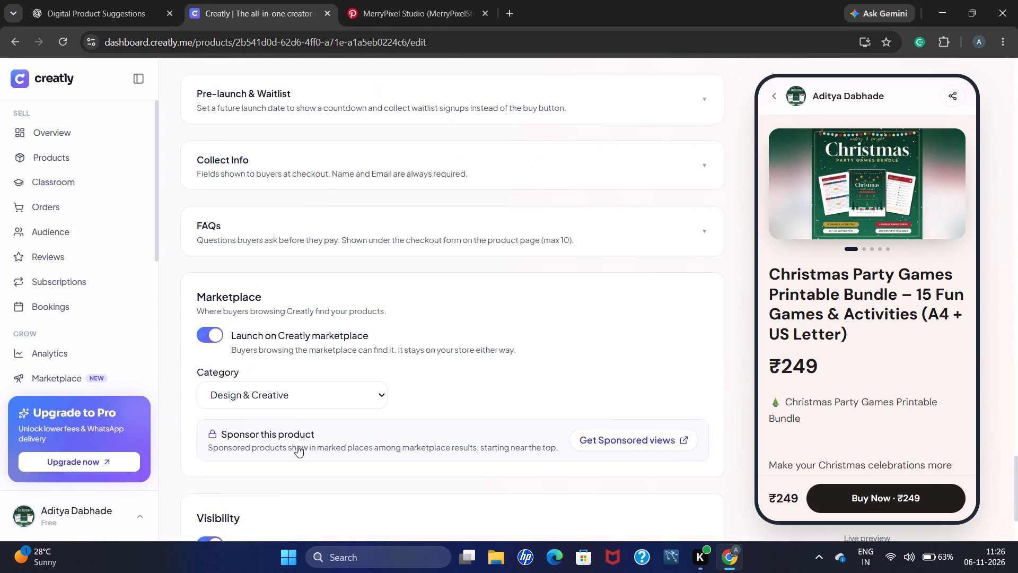
pyautogui.scroll(11, 297, 446)
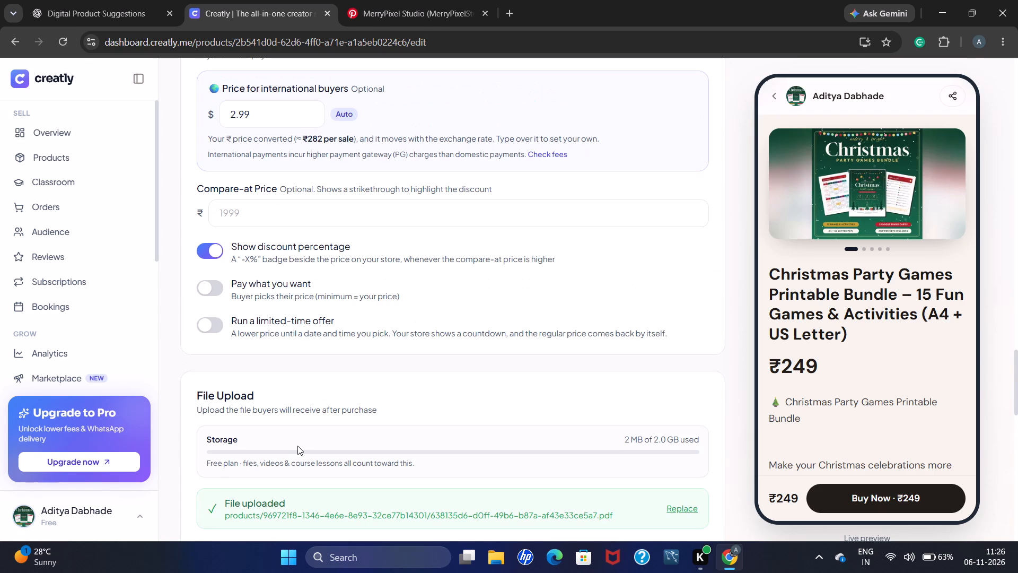
# Enable a limited-time offer for the bundle and set its offer price to ₹11.
pyautogui.scroll(1, 297, 446)
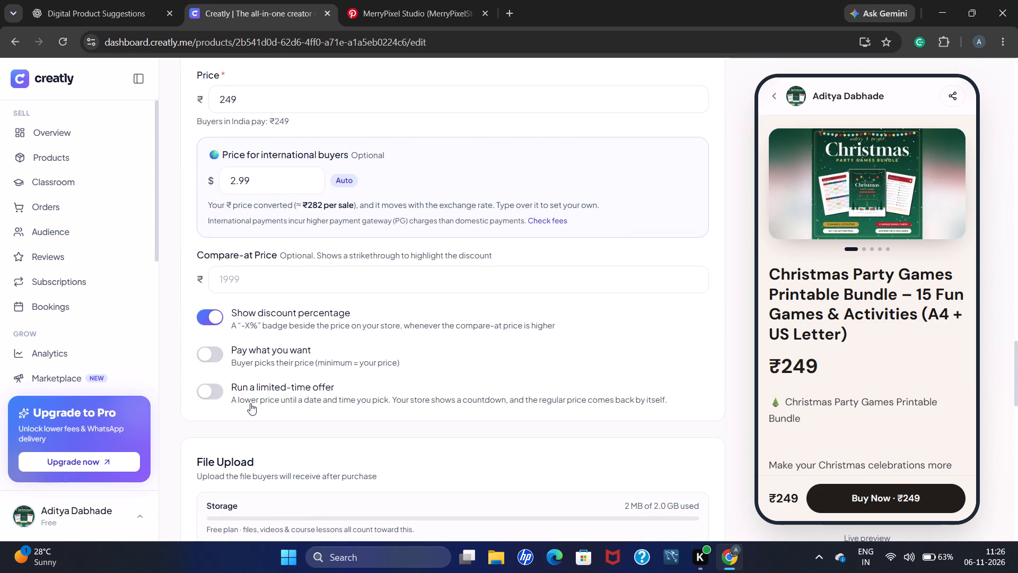
pyautogui.click(214, 396)
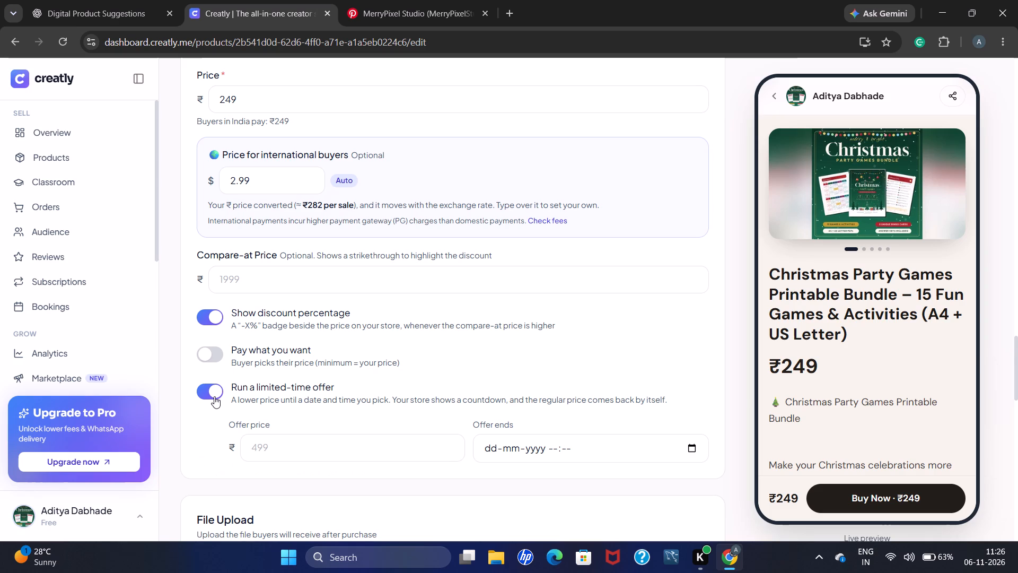
pyautogui.click(304, 455)
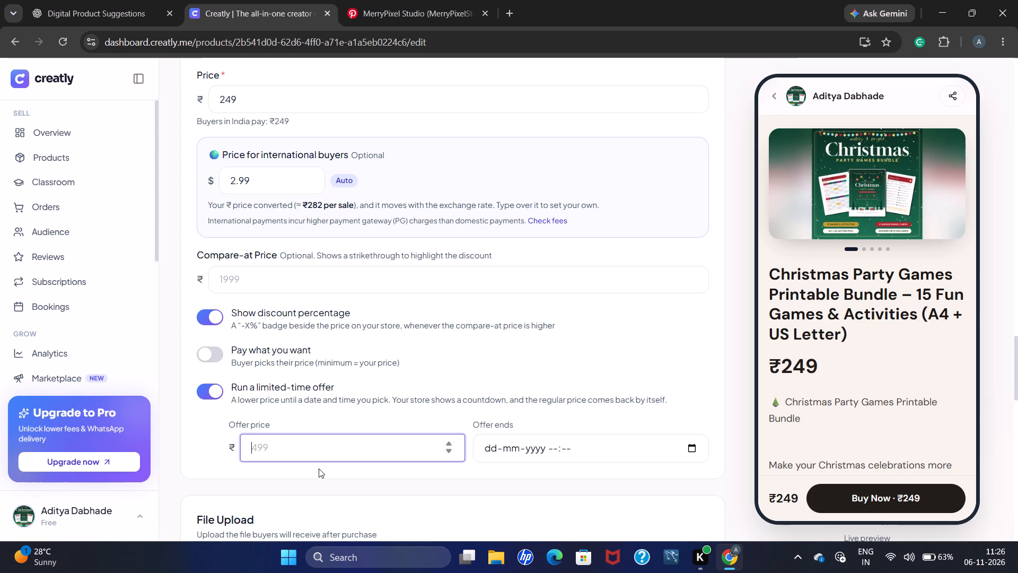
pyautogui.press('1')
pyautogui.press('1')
# Enter 06-11-2026 as the date on which the limited-time offer ends.
pyautogui.click(516, 441)
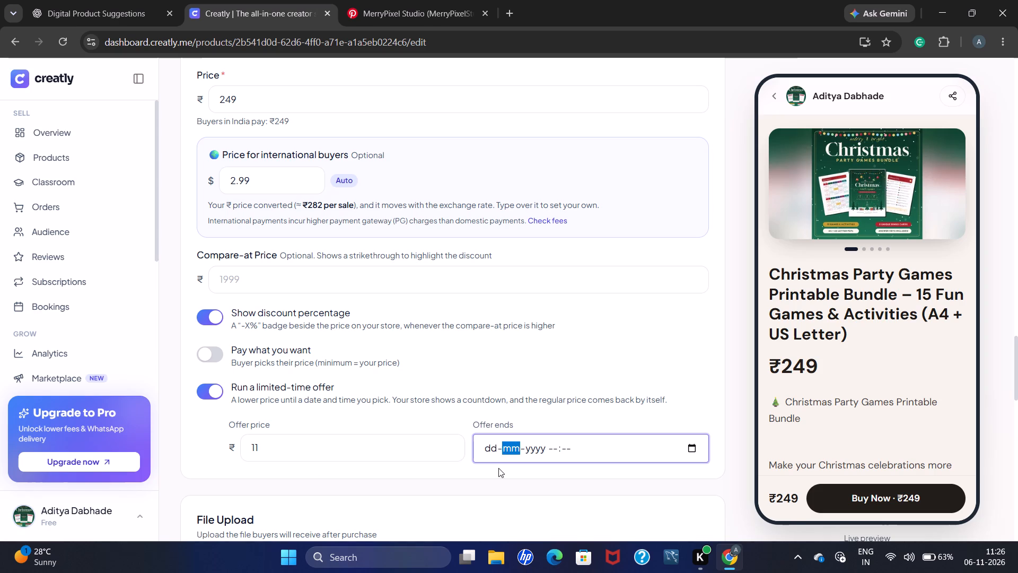
pyautogui.click(494, 443)
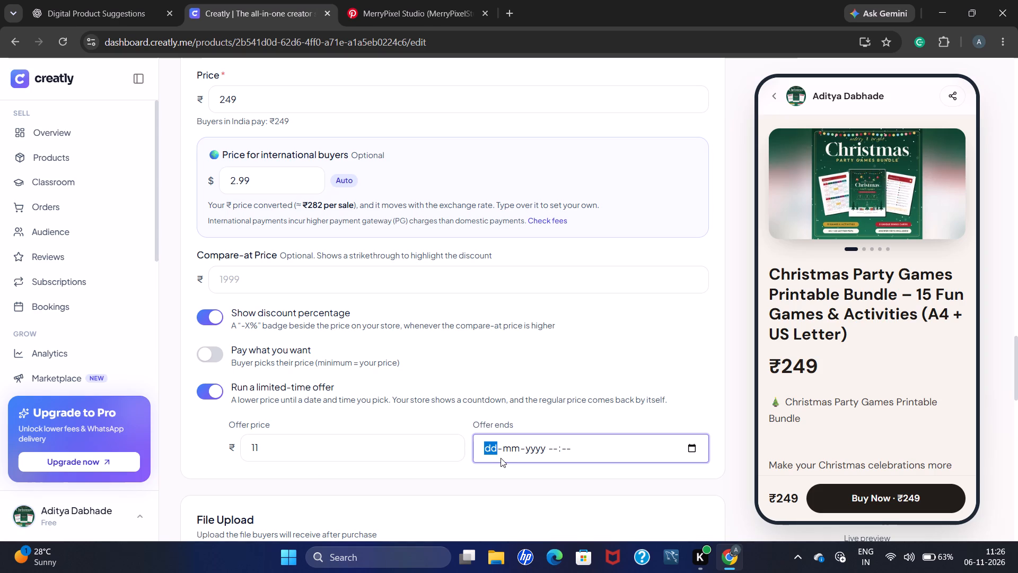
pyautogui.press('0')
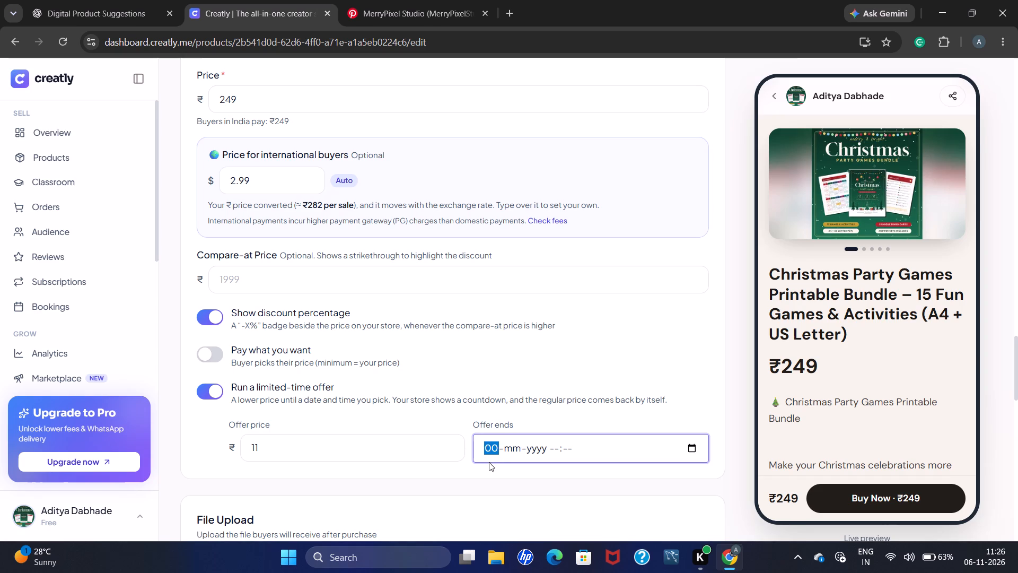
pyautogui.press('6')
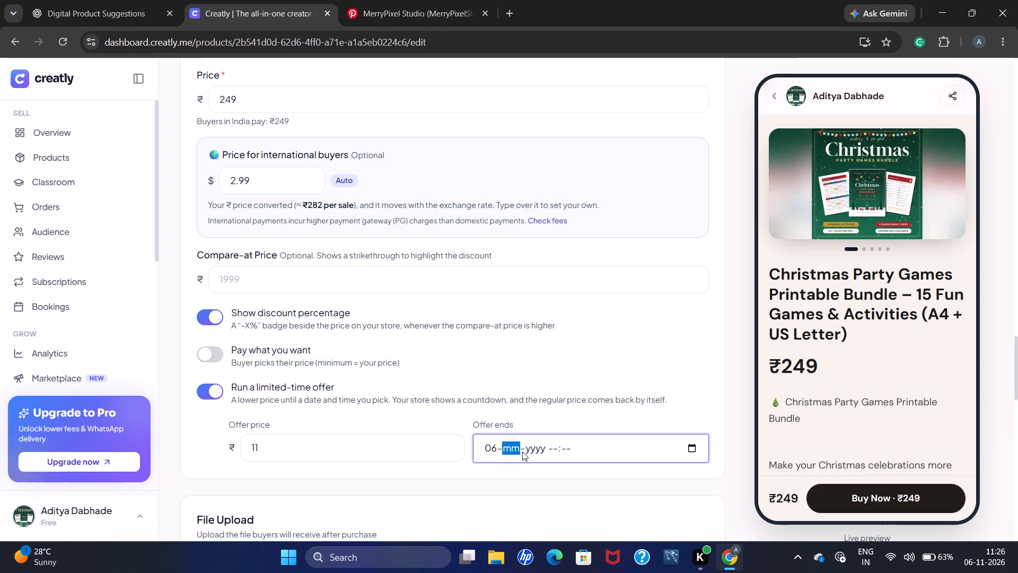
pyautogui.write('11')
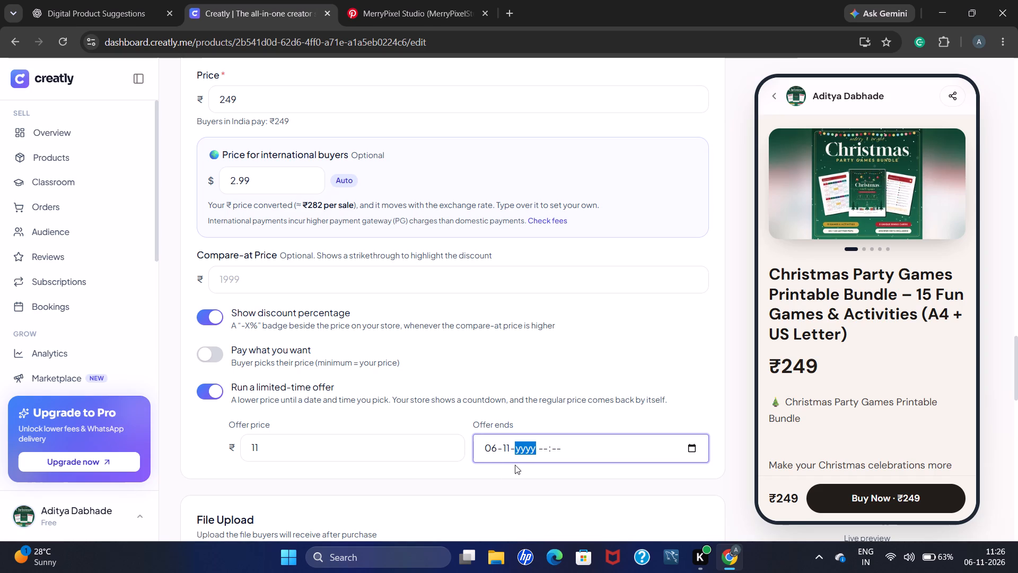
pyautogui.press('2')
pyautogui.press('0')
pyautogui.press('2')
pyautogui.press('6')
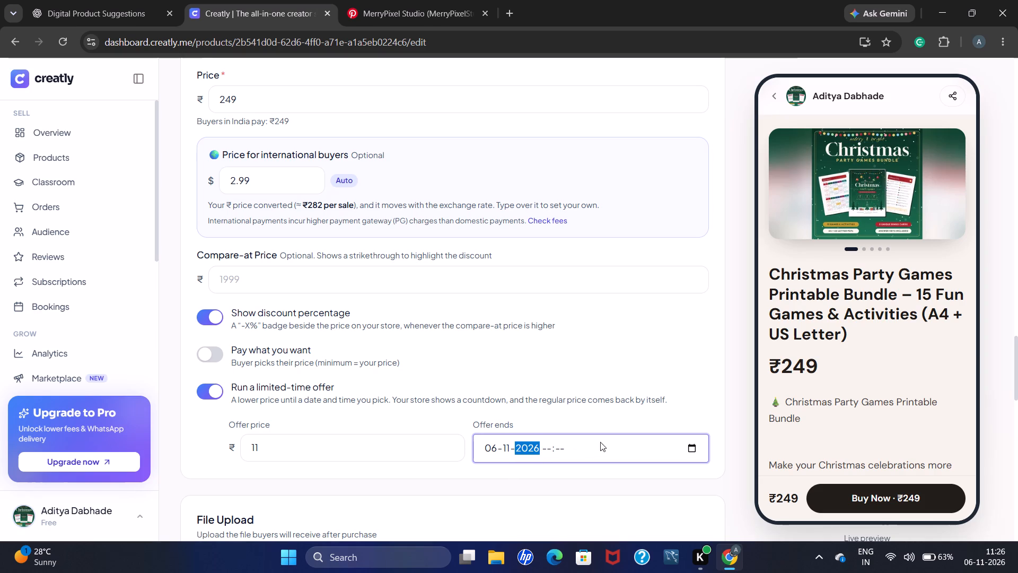
# Change the day of the limited-time offer's end date to 07.
pyautogui.scroll(-2, 418, 491)
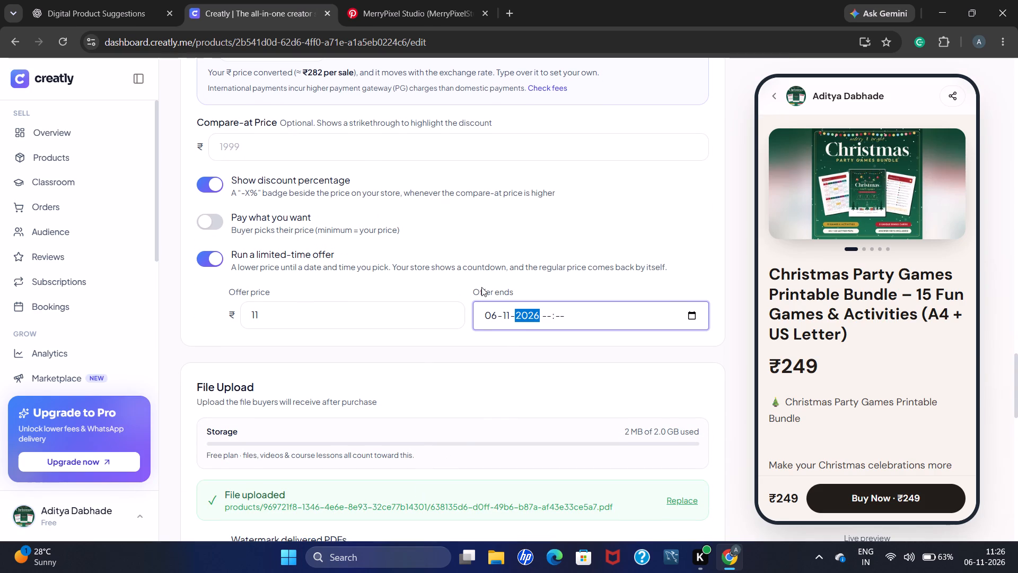
pyautogui.click(494, 308)
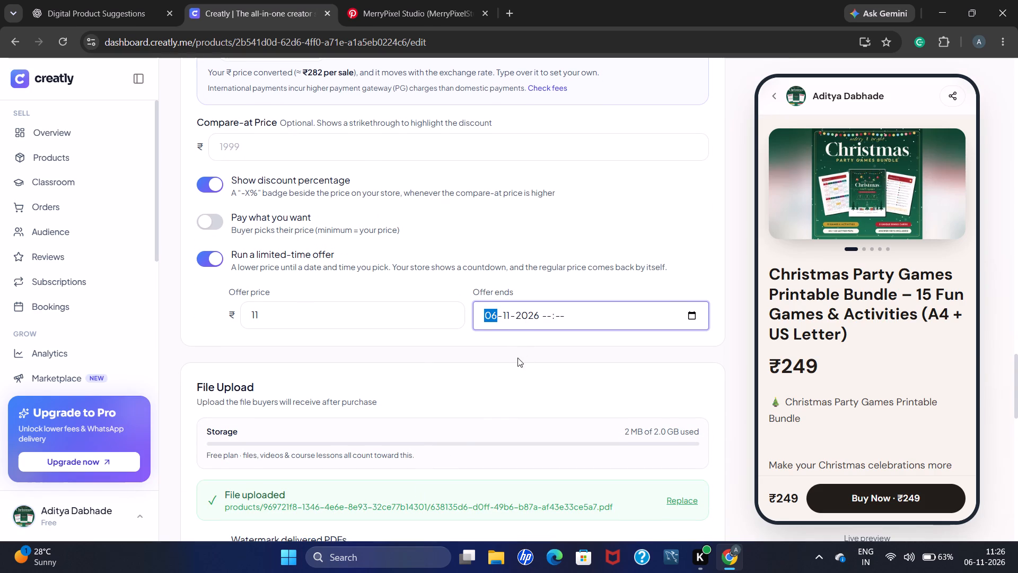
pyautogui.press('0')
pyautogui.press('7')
pyautogui.scroll(-6, 391, 415)
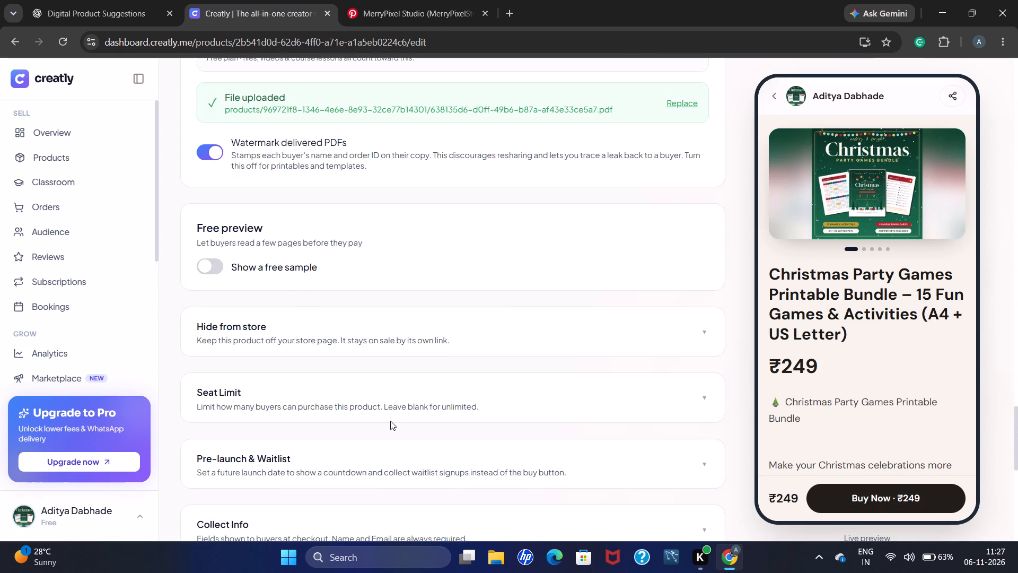
pyautogui.scroll(-1, 390, 421)
pyautogui.scroll(7, 390, 421)
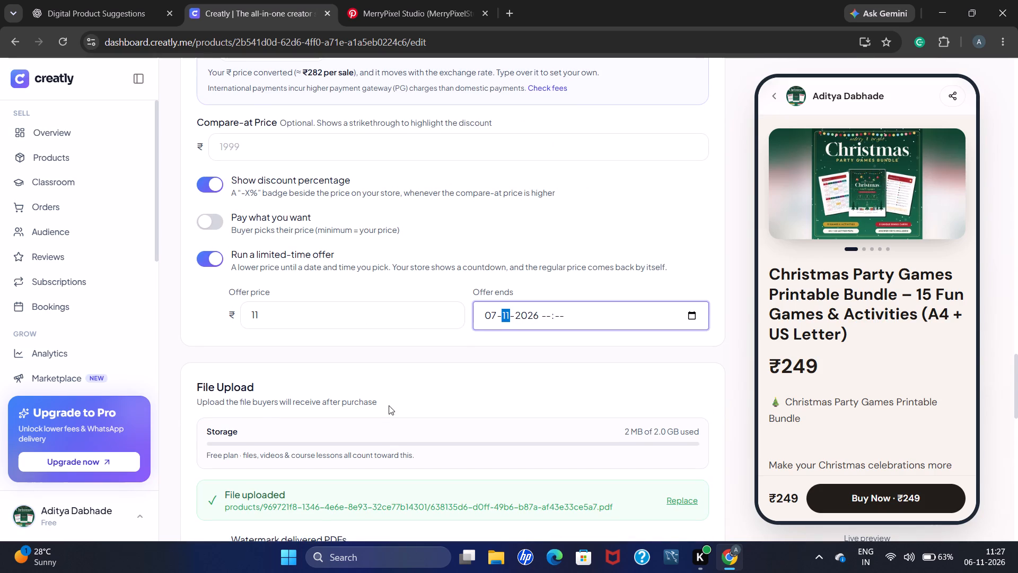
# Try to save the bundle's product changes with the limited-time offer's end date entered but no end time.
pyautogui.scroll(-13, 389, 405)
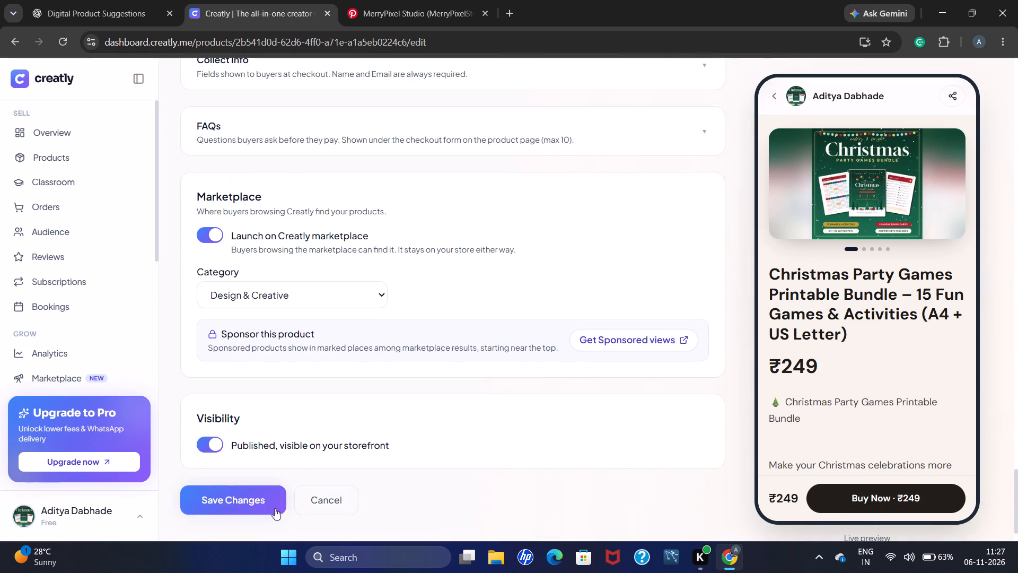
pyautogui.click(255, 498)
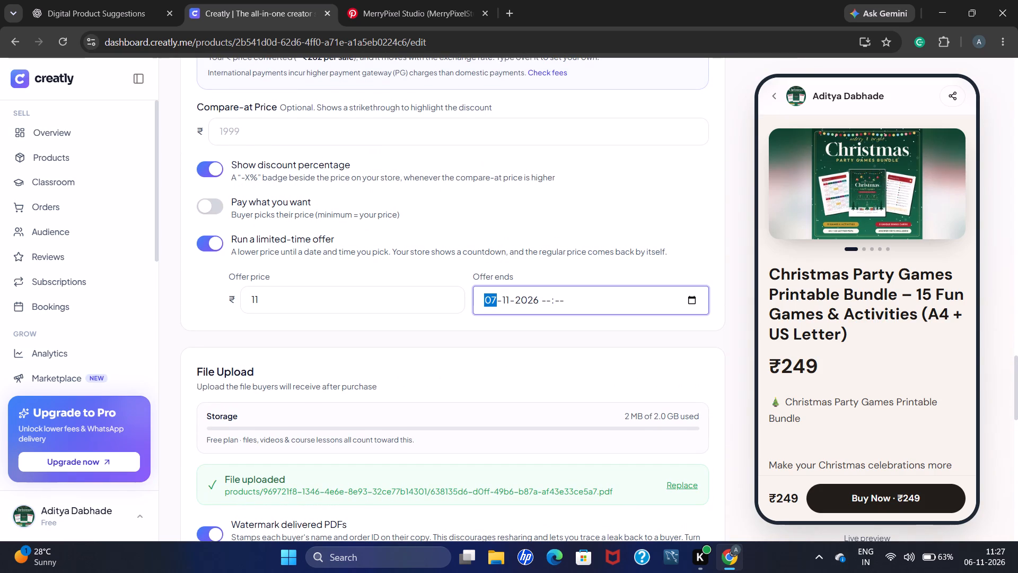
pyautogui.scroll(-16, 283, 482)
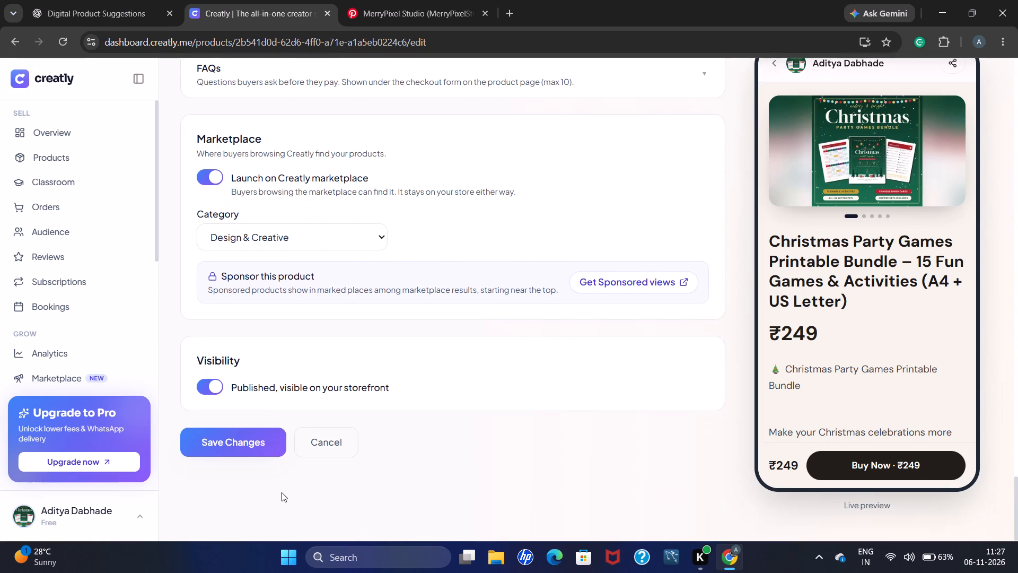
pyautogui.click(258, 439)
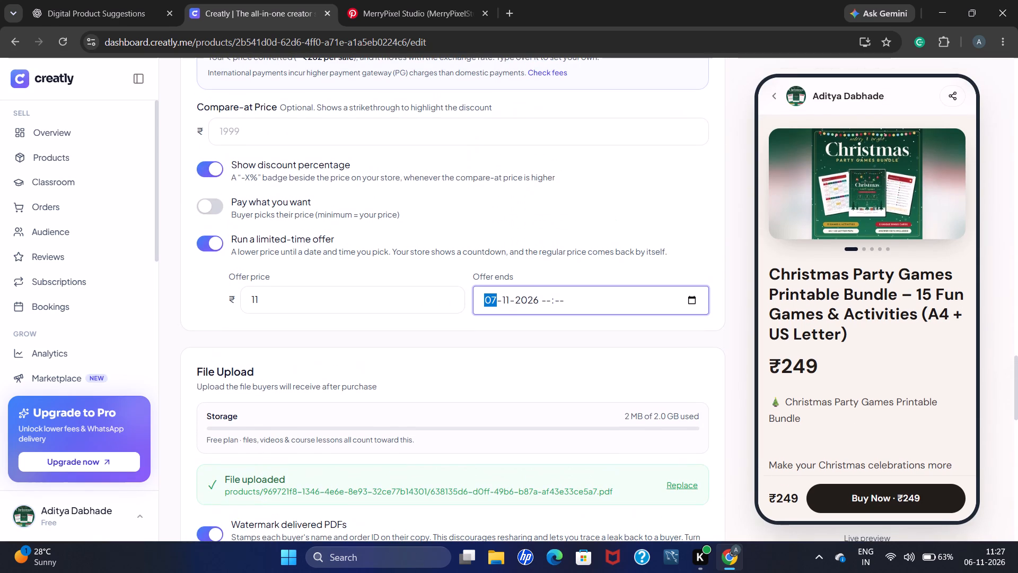
# Set the limited-time offer's end time to 10:59 and save the bundle's product changes.
pyautogui.click(551, 297)
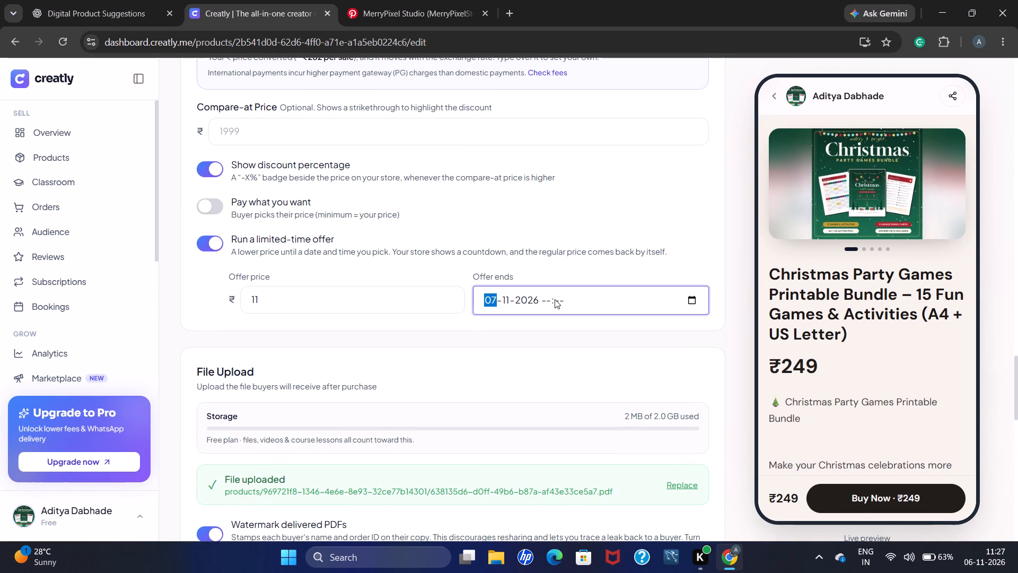
pyautogui.click(555, 299)
pyautogui.click(546, 302)
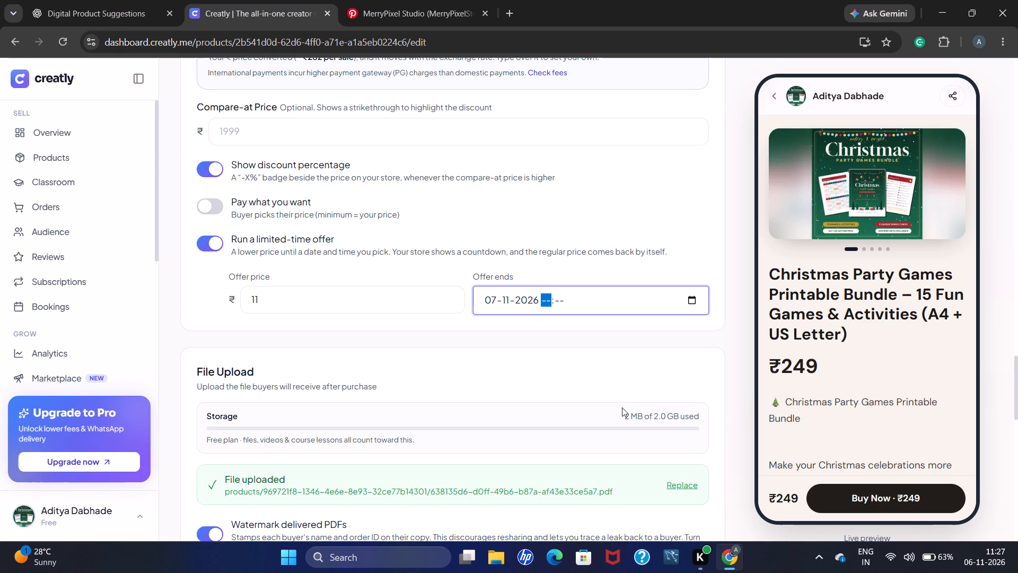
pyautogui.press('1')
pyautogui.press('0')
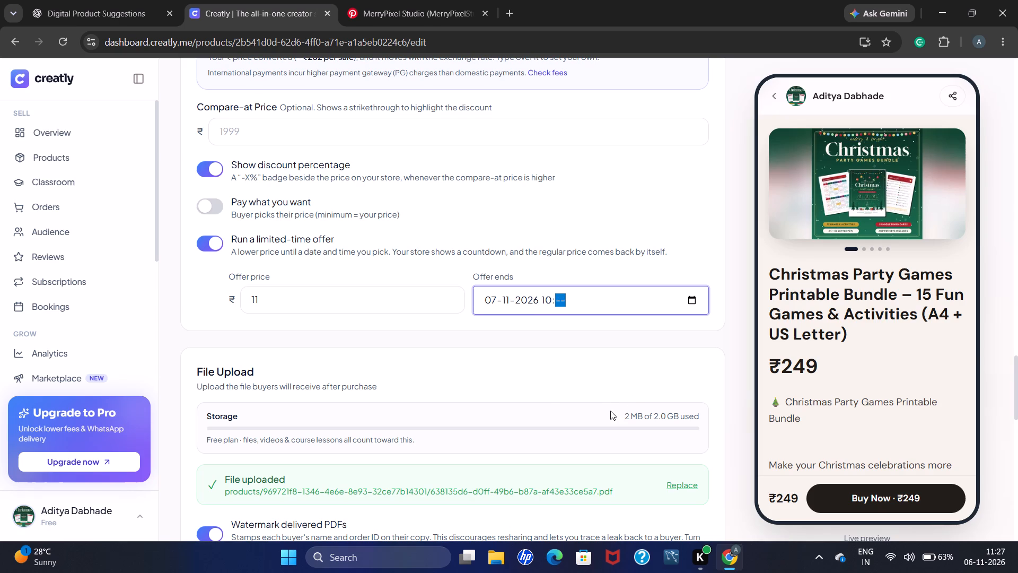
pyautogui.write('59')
pyautogui.scroll(-12, 543, 413)
pyautogui.scroll(-2, 345, 480)
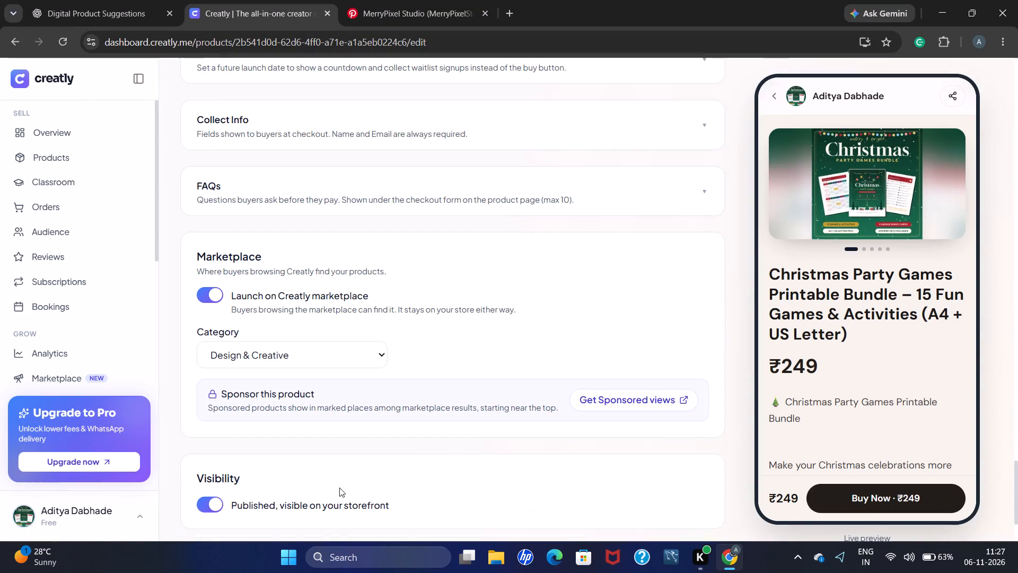
pyautogui.scroll(-3, 339, 488)
pyautogui.click(215, 446)
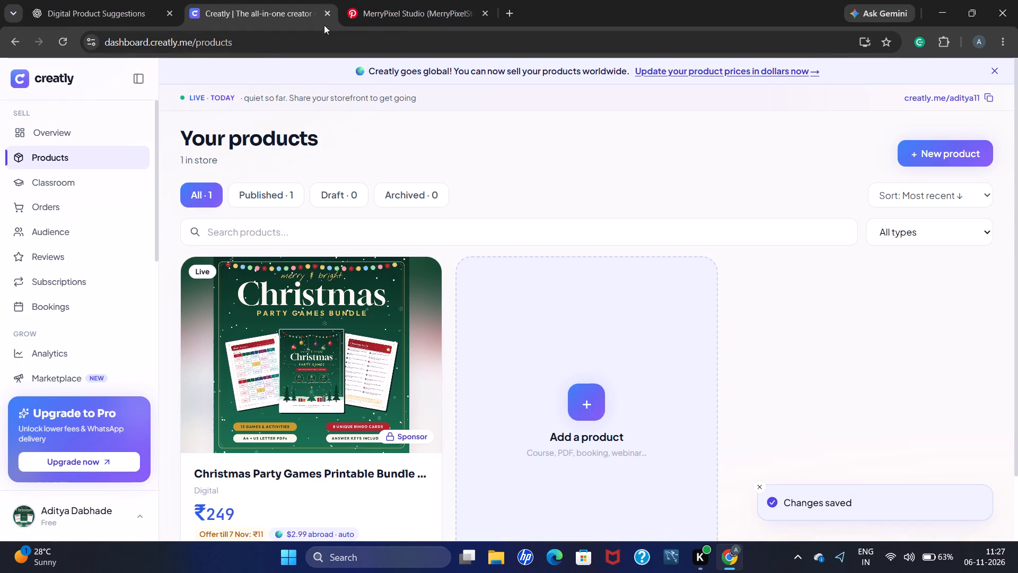
# Switch to MerryPixel Studio's Pinterest profile, open the red Christmas Party Games Printable | Print & Play pin, and visit its linked product page.
pyautogui.click(391, 21)
pyautogui.scroll(-5, 155, 394)
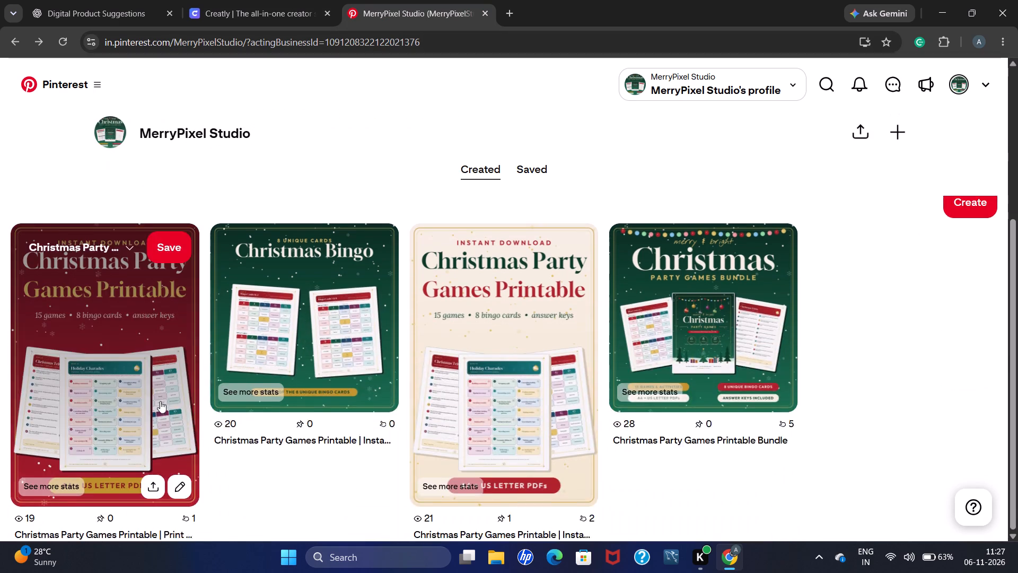
pyautogui.scroll(5, 160, 401)
pyautogui.click(283, 22)
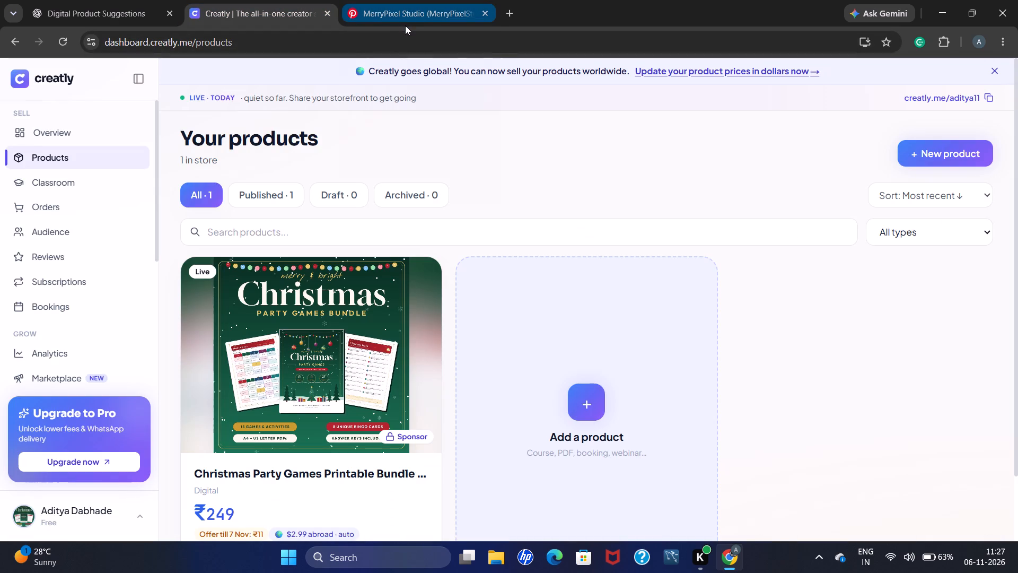
pyautogui.click(409, 9)
pyautogui.scroll(-5, 195, 209)
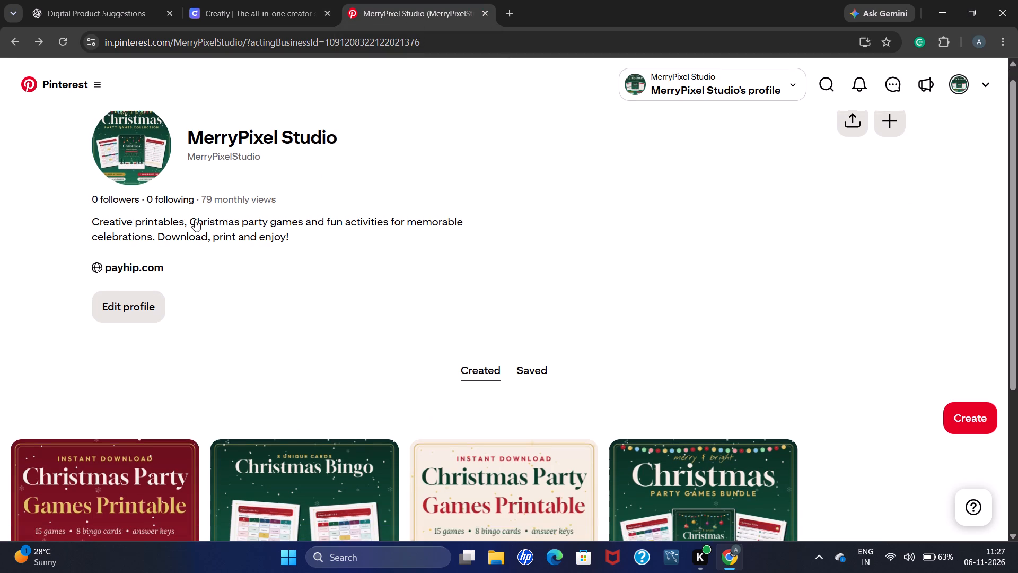
pyautogui.click(174, 334)
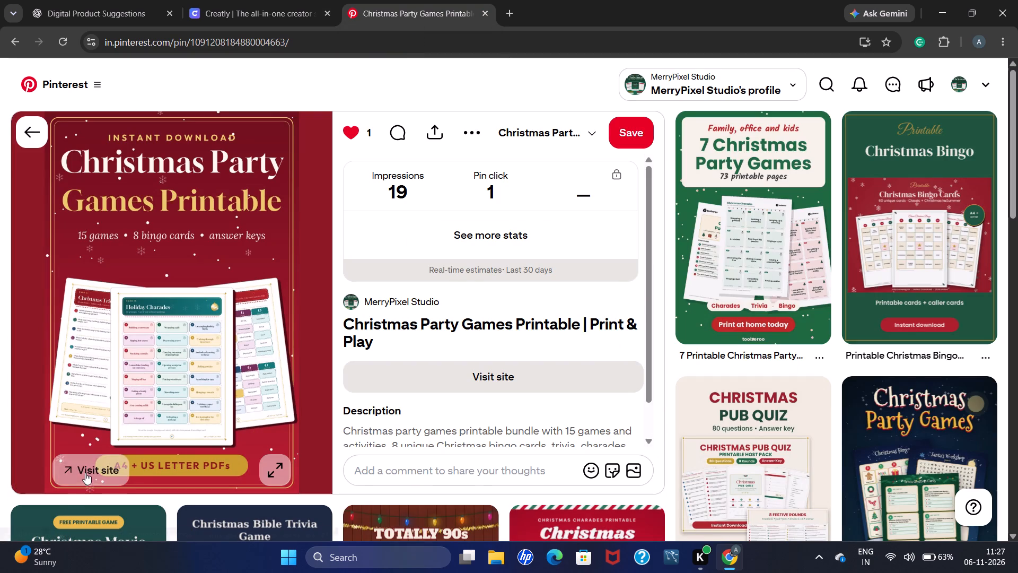
pyautogui.click(85, 472)
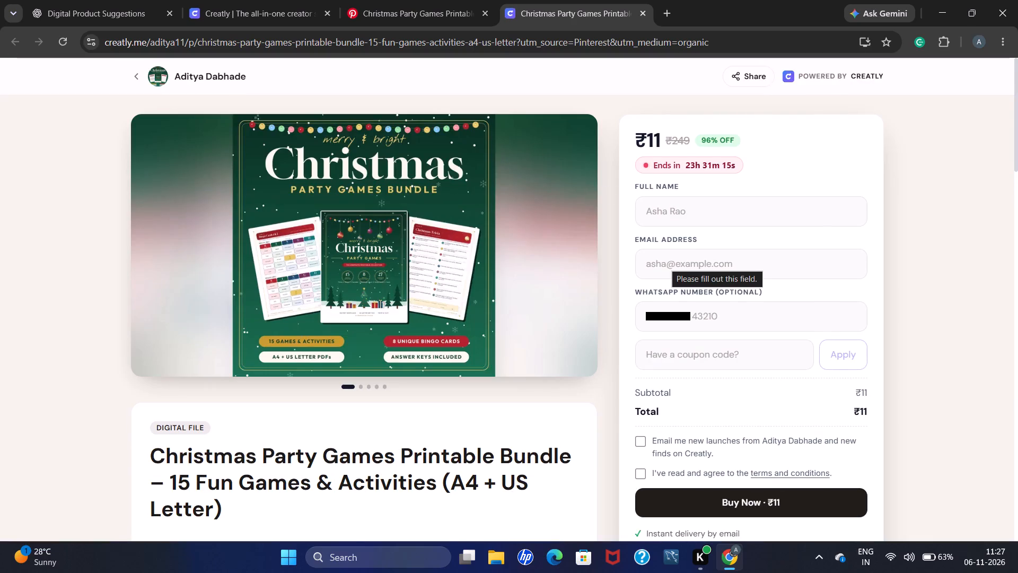
# Enter the buyer's full name in the bundle's checkout form.
pyautogui.scroll(-4, 669, 272)
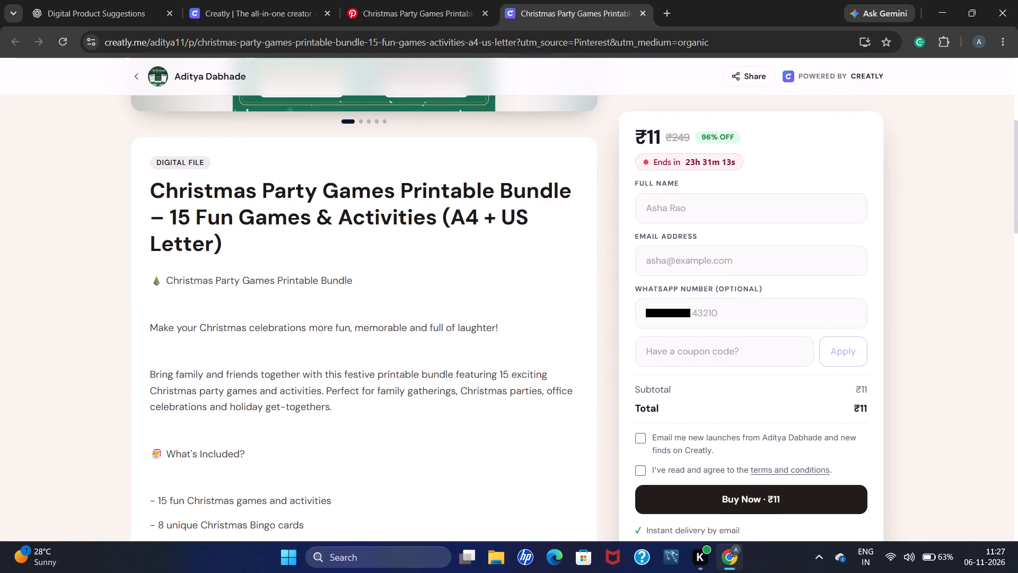
pyautogui.click(689, 214)
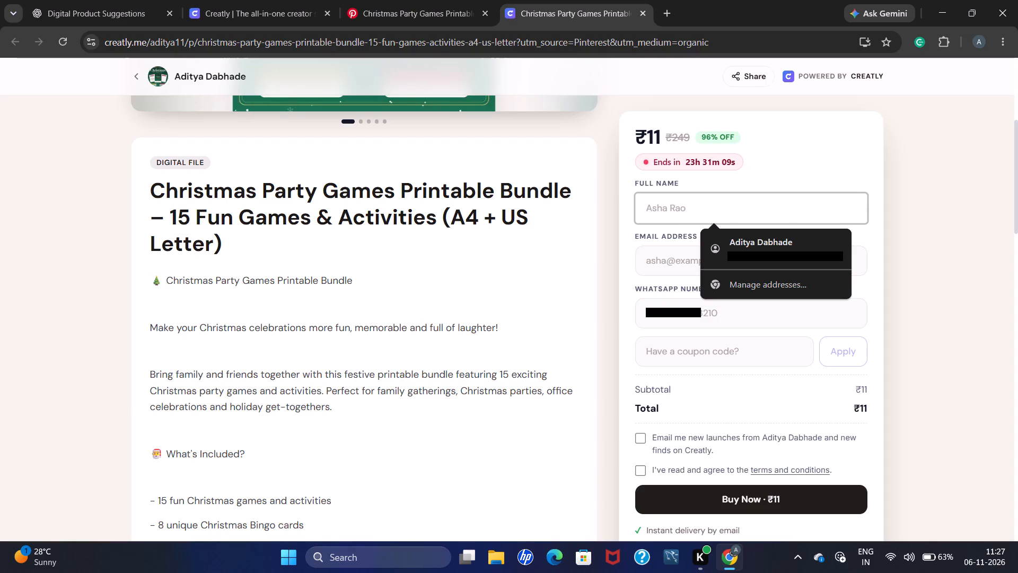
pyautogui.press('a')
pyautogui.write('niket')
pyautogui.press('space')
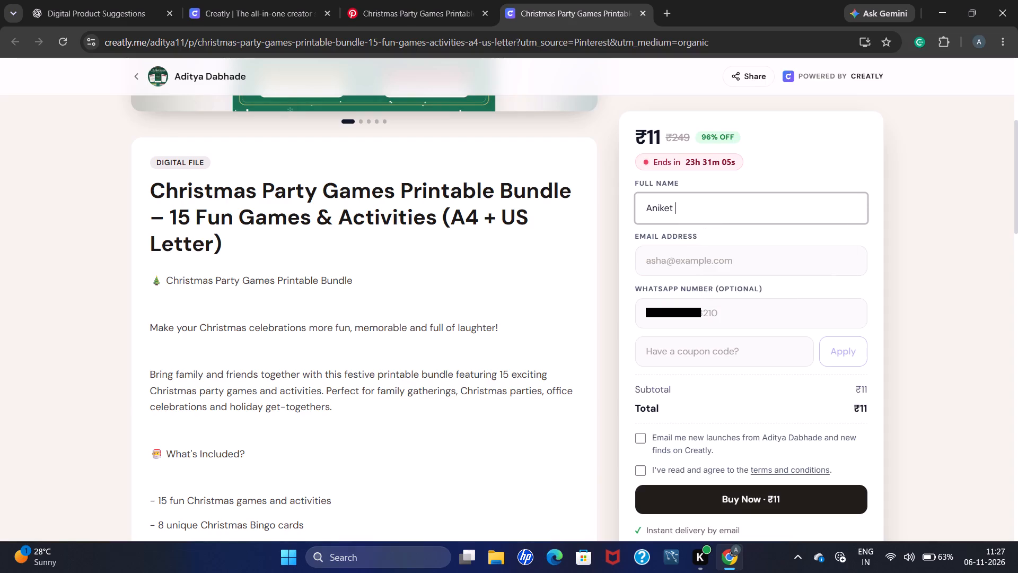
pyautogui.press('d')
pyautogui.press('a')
# Complete the buyer's surname in the full name field of the bundle's checkout form.
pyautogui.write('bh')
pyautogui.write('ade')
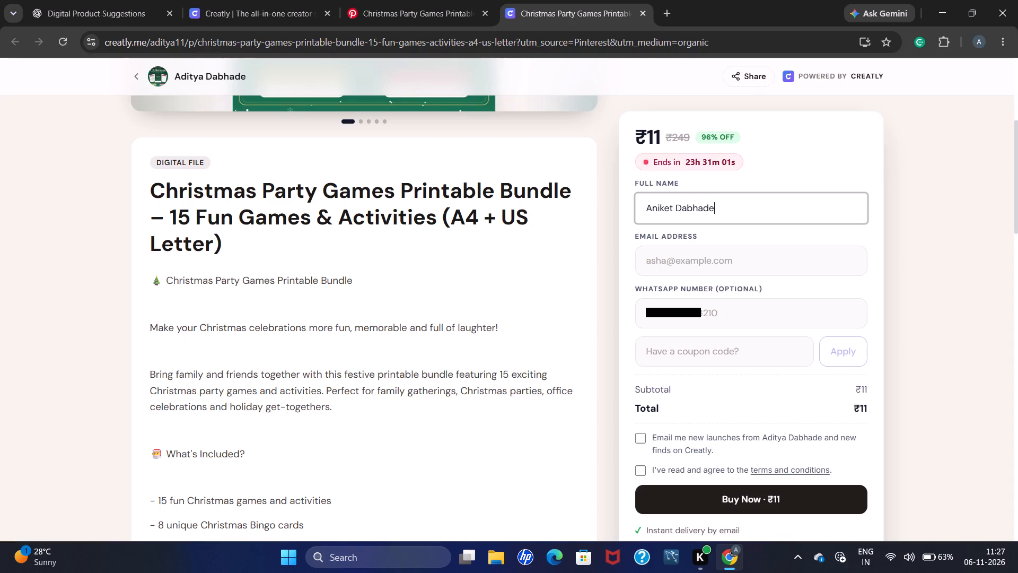
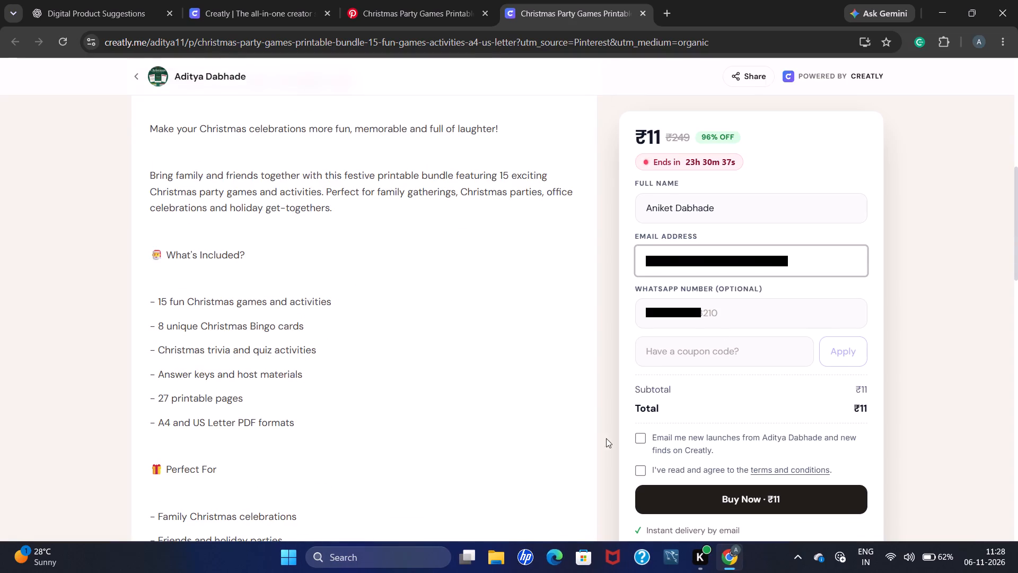
# Opt in to new-launch emails, accept the terms and conditions, and proceed to payment for the ₹11 bundle.
pyautogui.click(644, 432)
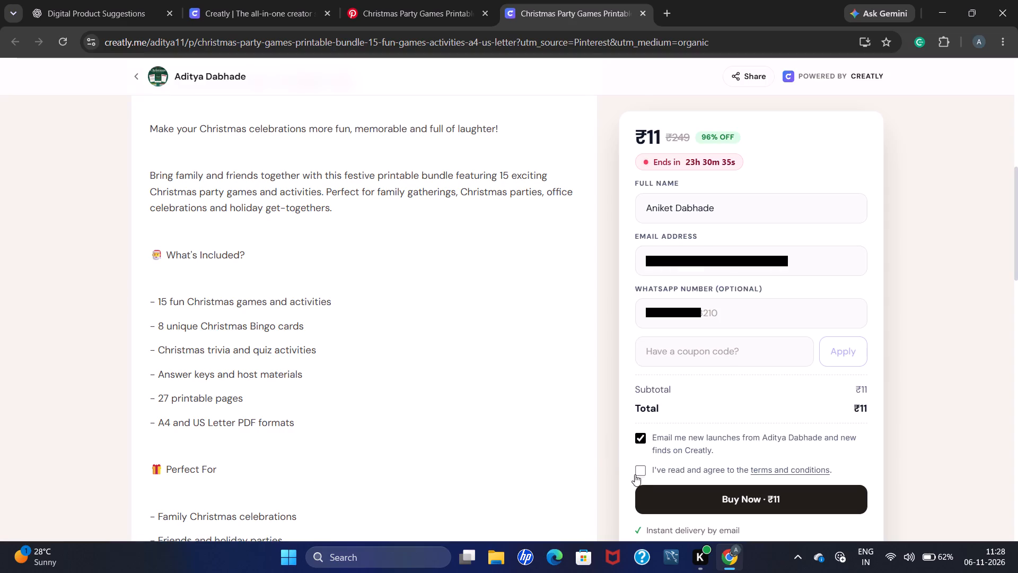
pyautogui.click(635, 474)
pyautogui.scroll(-4, 657, 431)
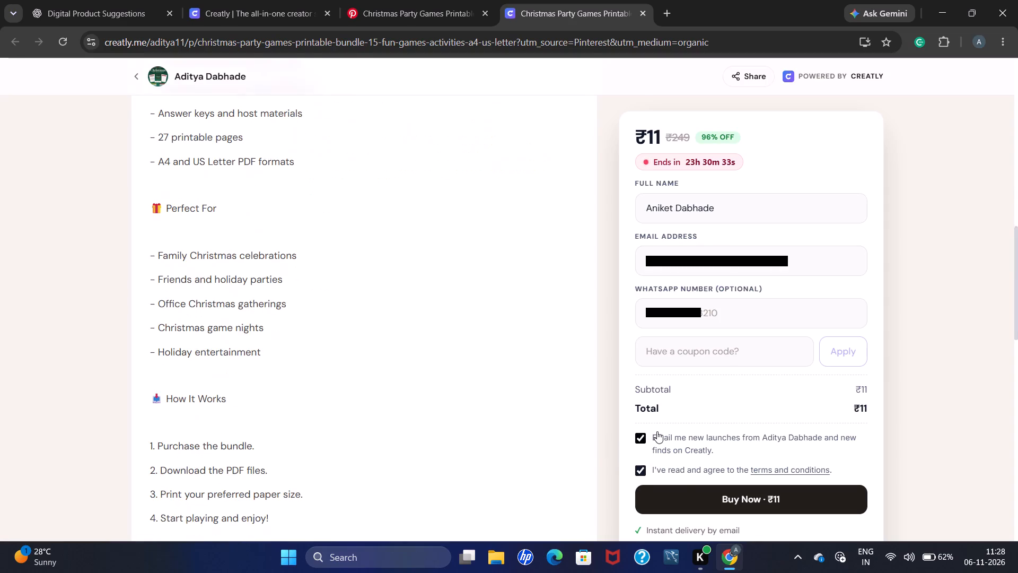
pyautogui.click(688, 507)
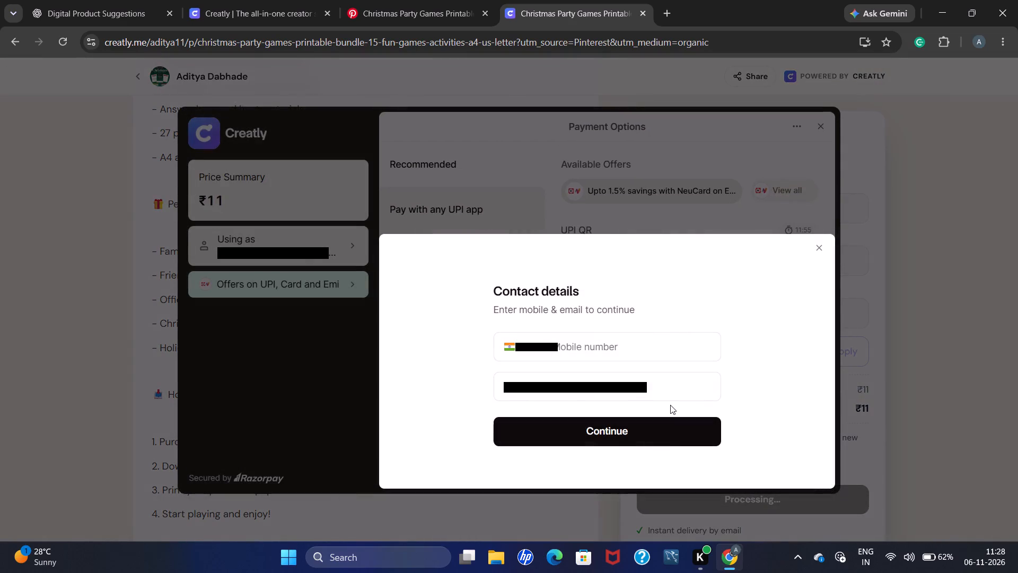
# Enter the buyer's mobile number in the contact details of the ₹11 Razorpay payment.
pyautogui.click(628, 342)
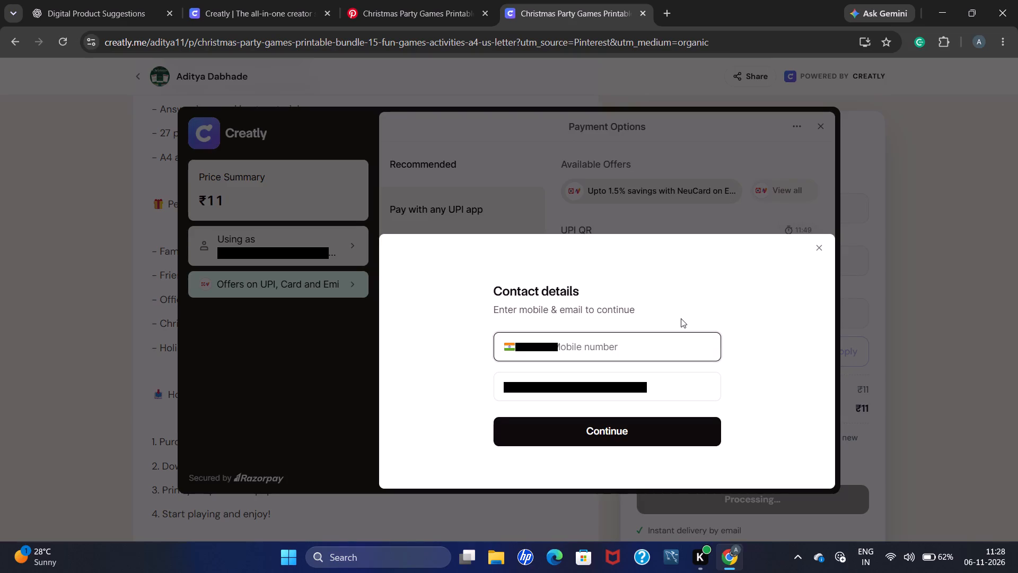
pyautogui.press('9')
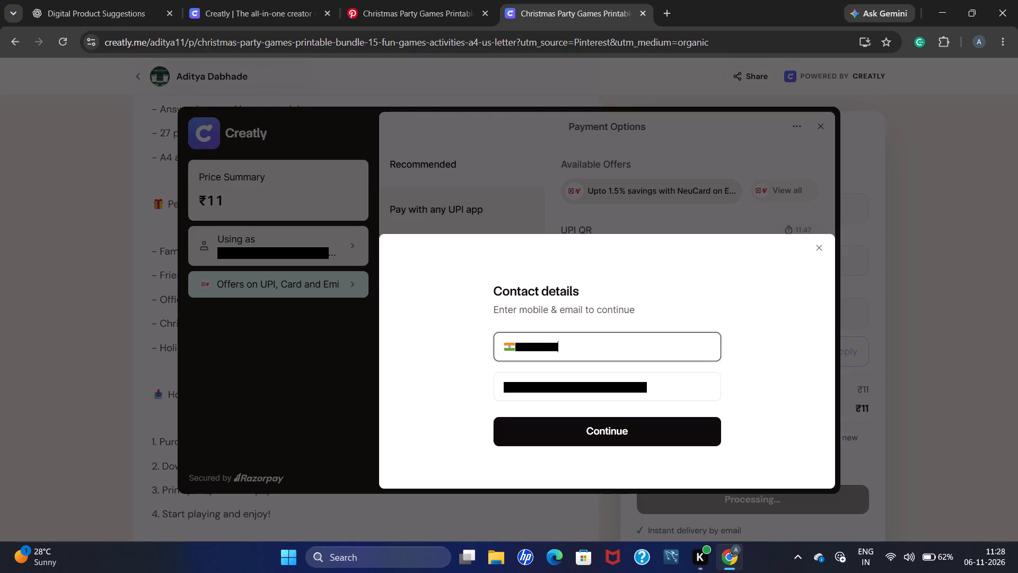
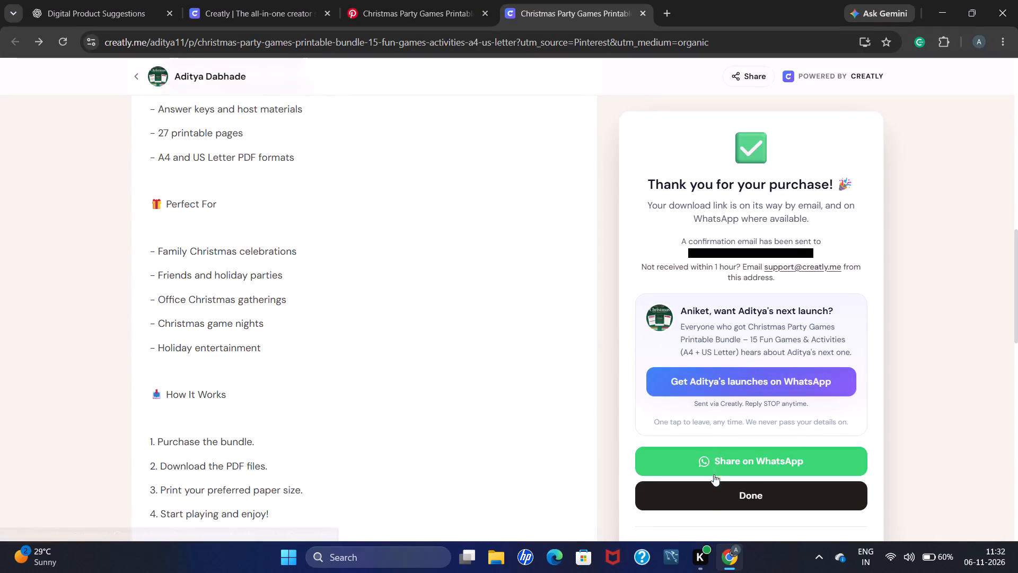
# Dismiss the purchase confirmation and close the bundle's public product page and the Pinterest pin page.
pyautogui.click(706, 502)
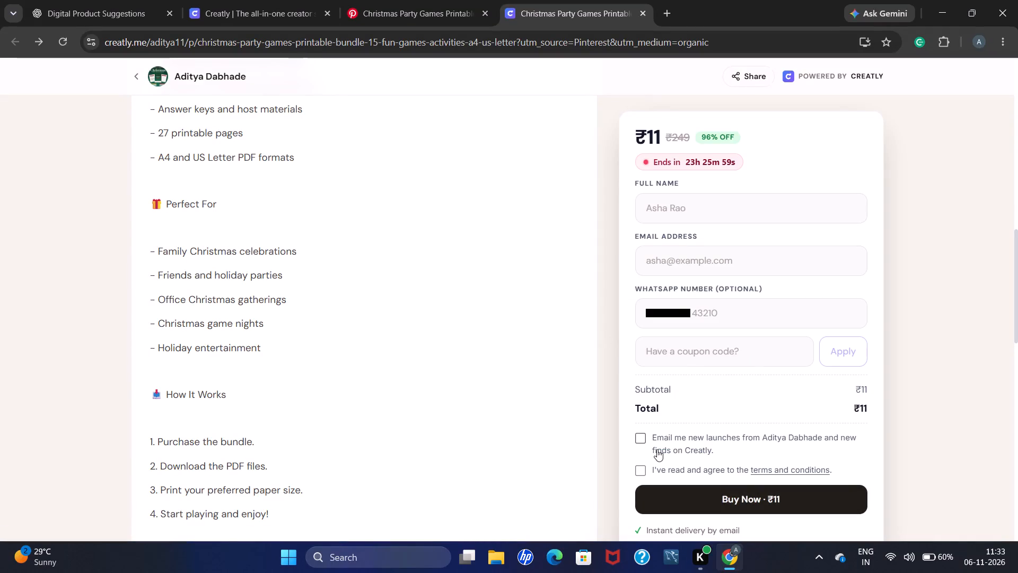
pyautogui.click(643, 16)
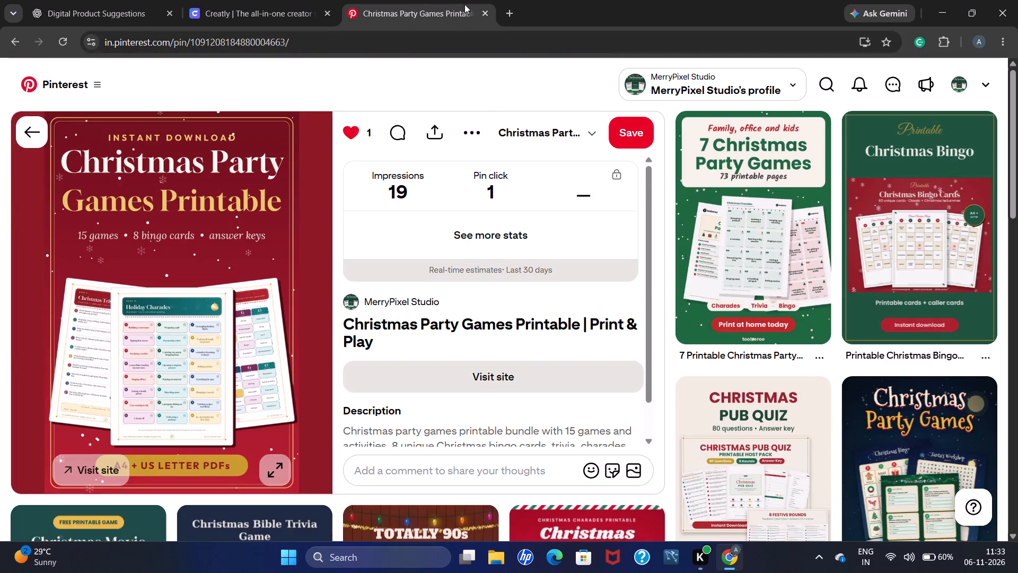
pyautogui.click(484, 13)
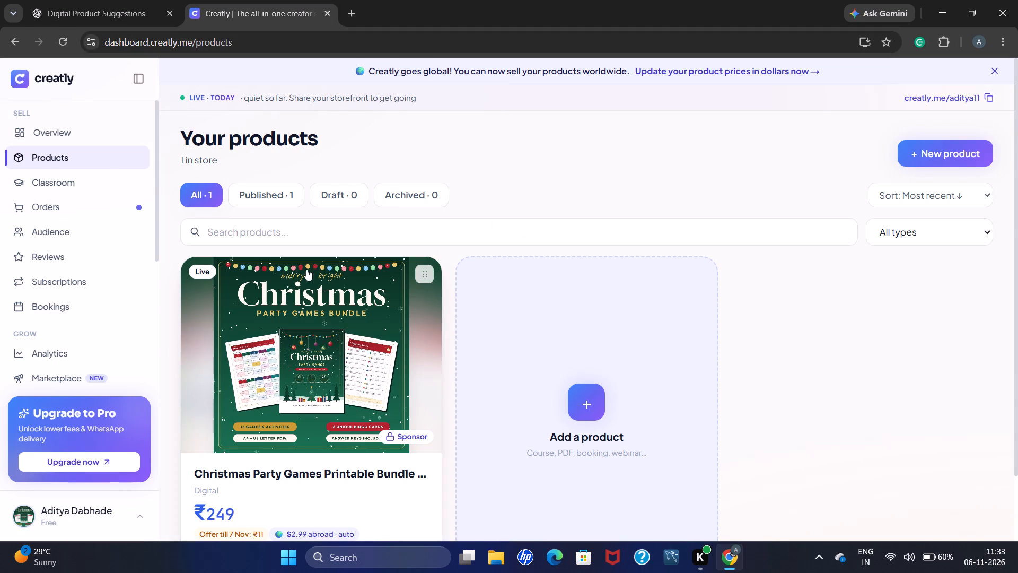
# Open the store's Orders page in the Creatly dashboard to check the bundle's test purchase.
pyautogui.click(80, 210)
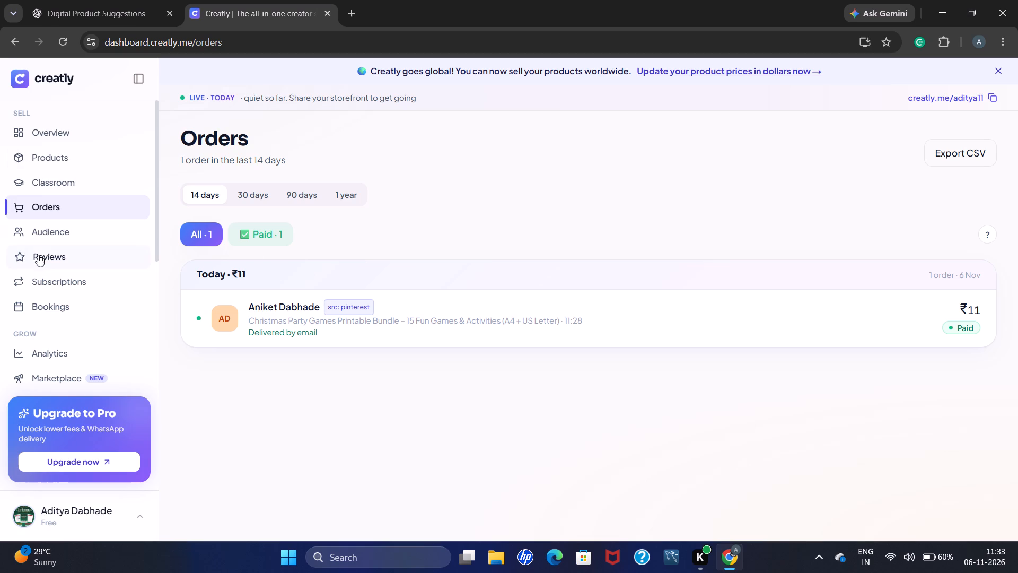
# Examine the Overview page's monthly sales, November goal, order totals and sponsored marketplace plans.
pyautogui.click(70, 127)
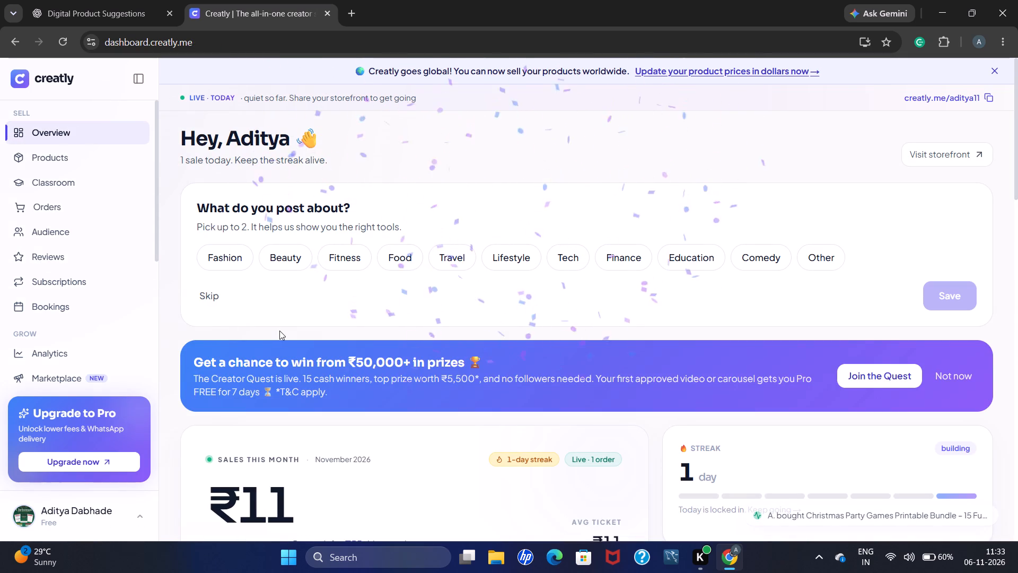
pyautogui.scroll(1, 279, 332)
pyautogui.scroll(-5, 285, 335)
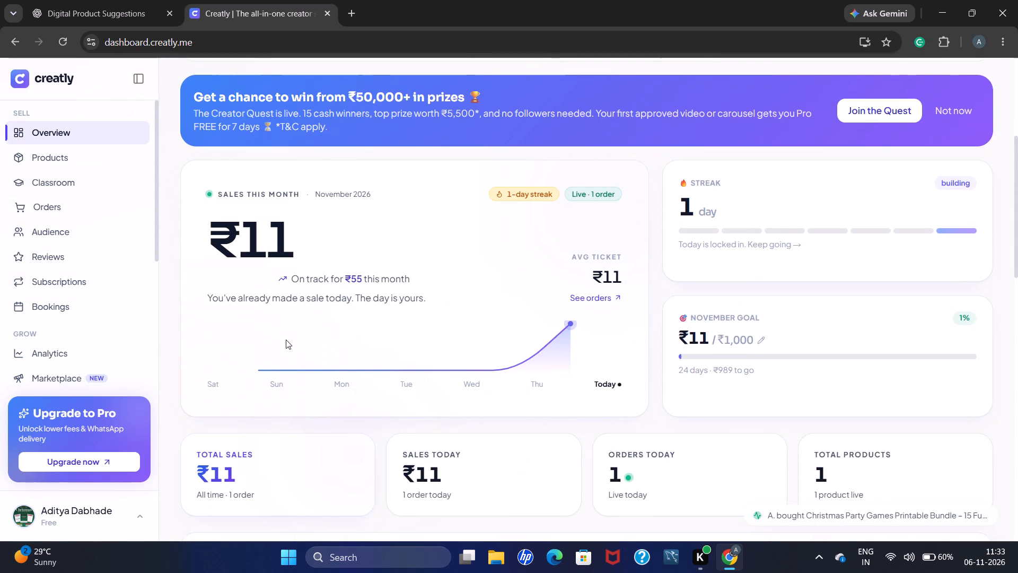
pyautogui.scroll(-2, 286, 340)
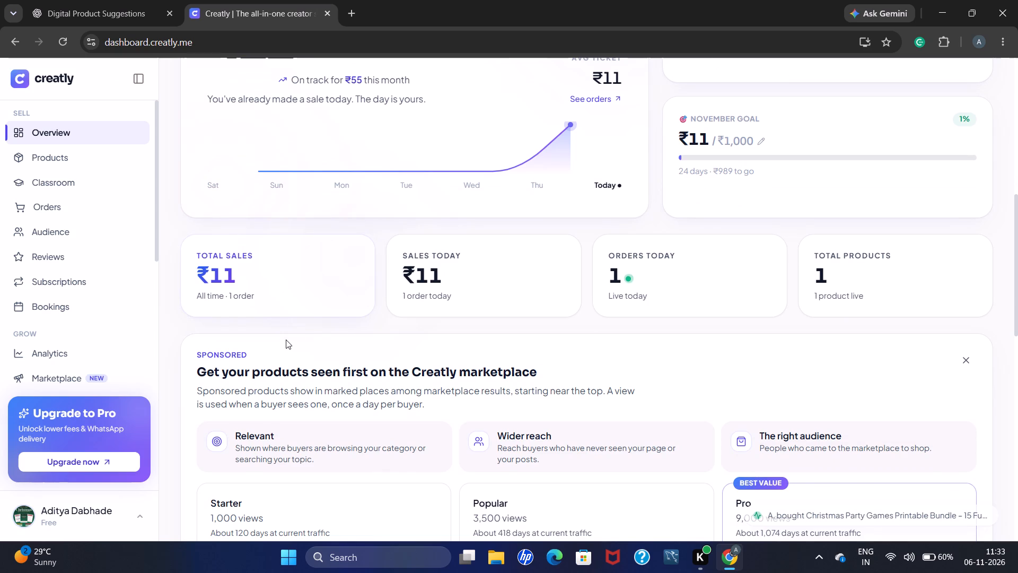
pyautogui.scroll(-1, 286, 340)
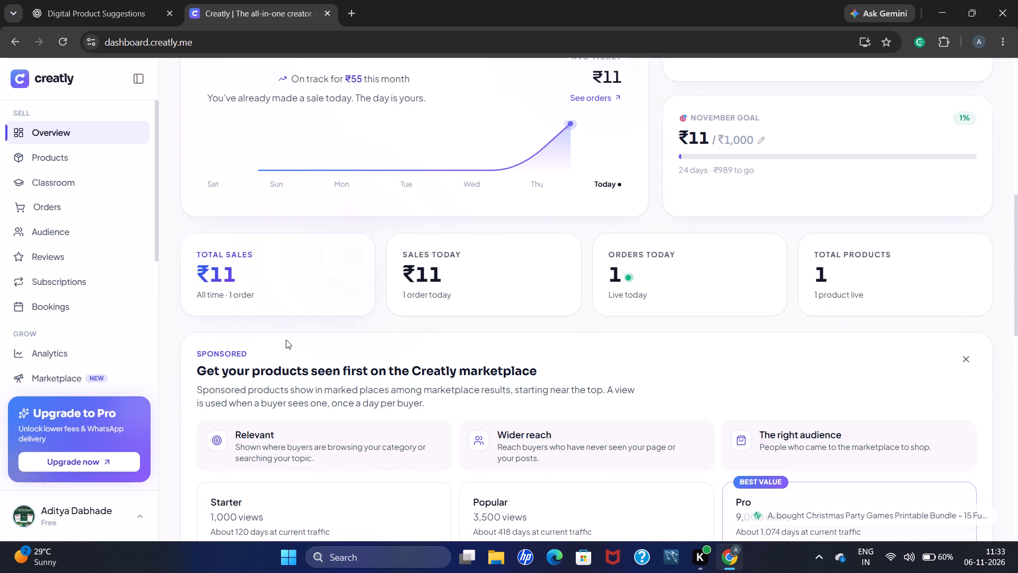
pyautogui.scroll(-3, 286, 340)
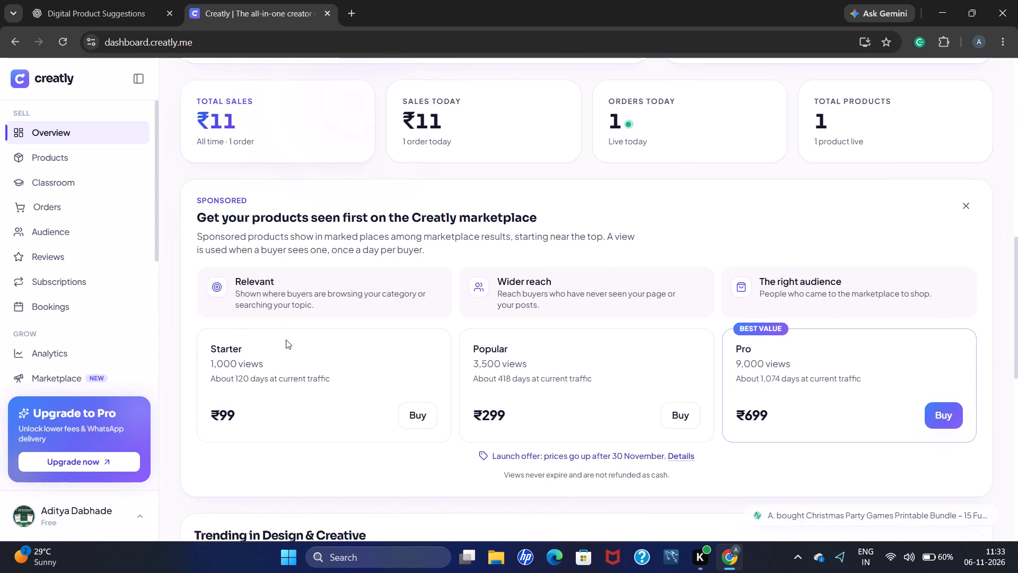
pyautogui.scroll(11, 286, 340)
# Check the Christmas bundle's listing among the store's products, then return to the Overview page.
pyautogui.click(32, 150)
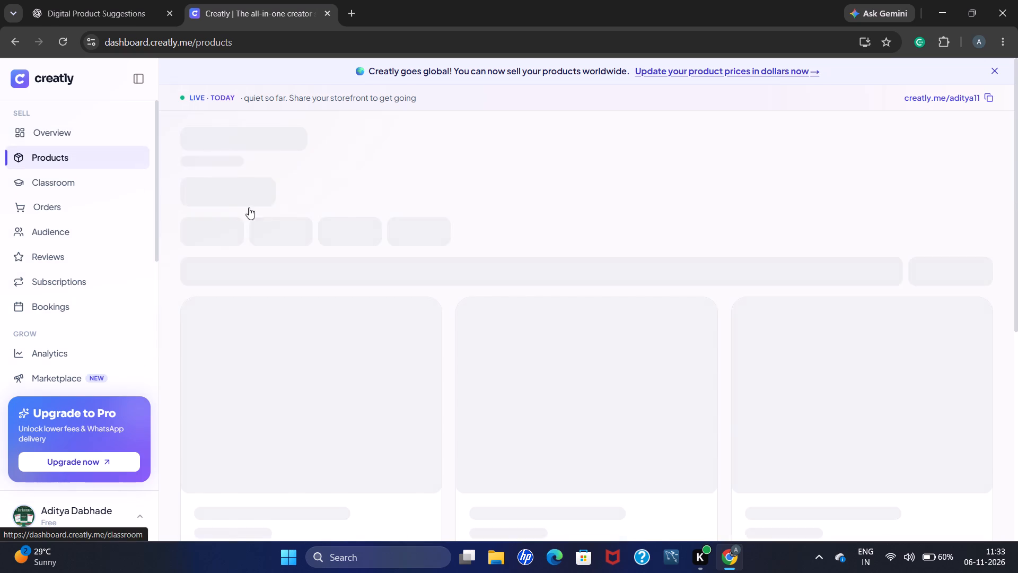
pyautogui.scroll(2, 274, 229)
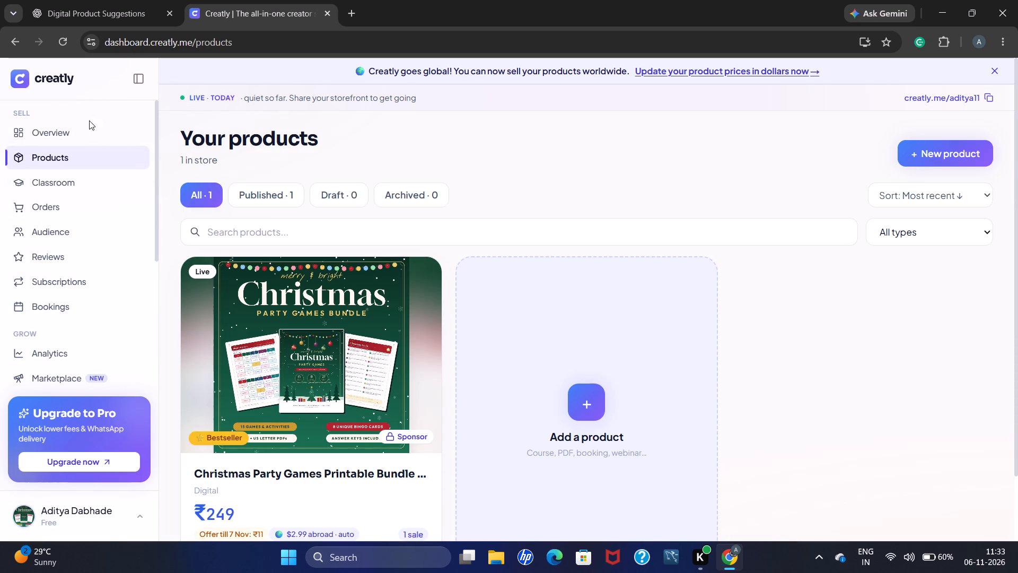
pyautogui.click(92, 132)
pyautogui.scroll(2, 230, 176)
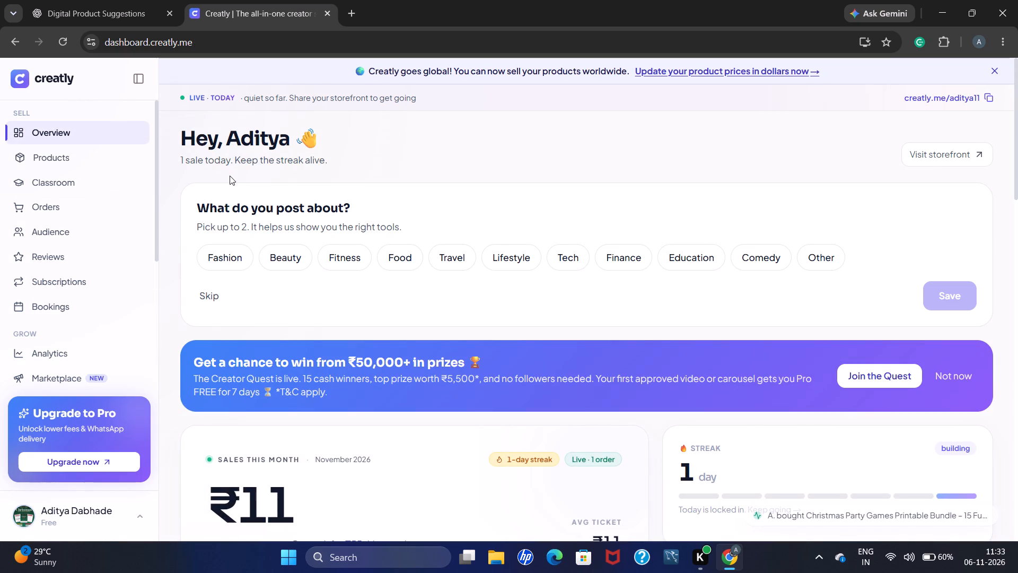
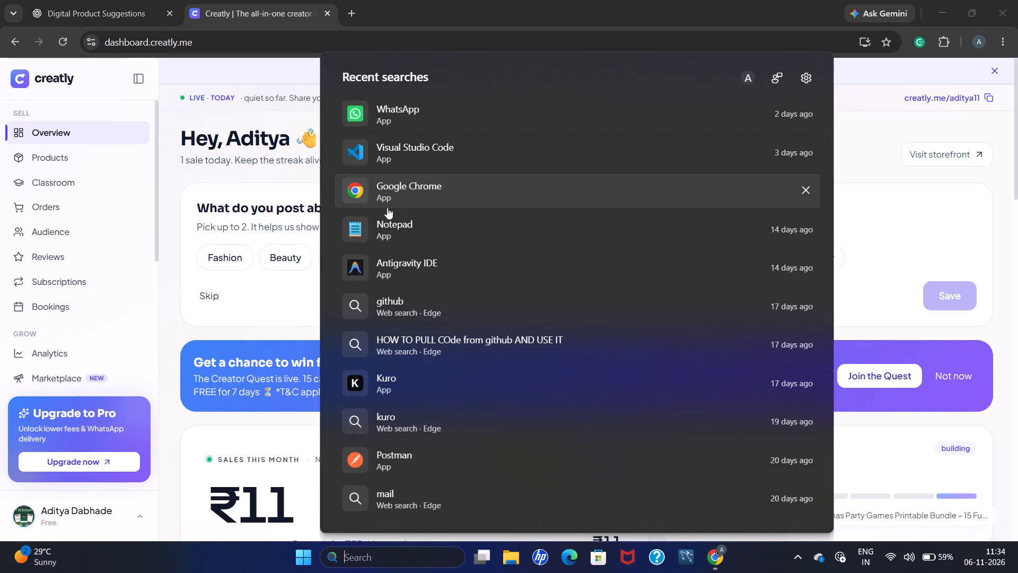
# Launch the Kuro app from the recent searches.
pyautogui.doubleClick(382, 385)
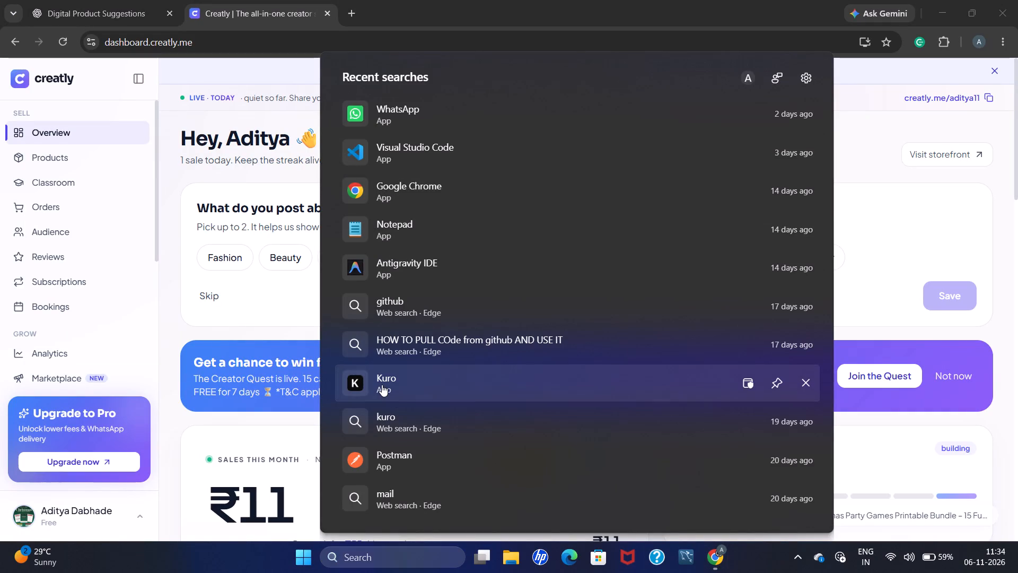
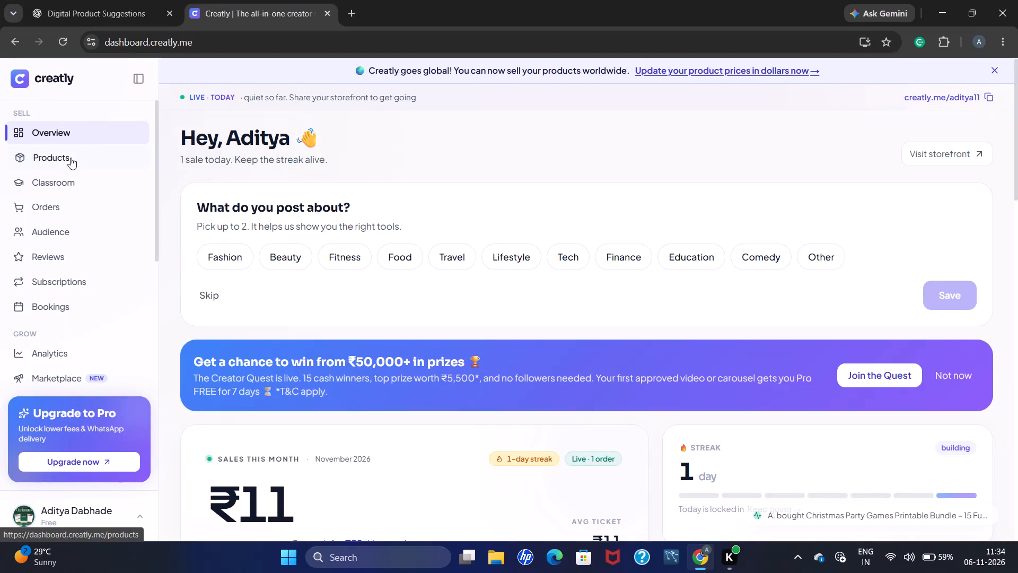
# Open the Christmas Party Games Printable Bundle for editing and set its limited-time offer price to ₹99.
pyautogui.click(71, 158)
pyautogui.scroll(-1, 296, 376)
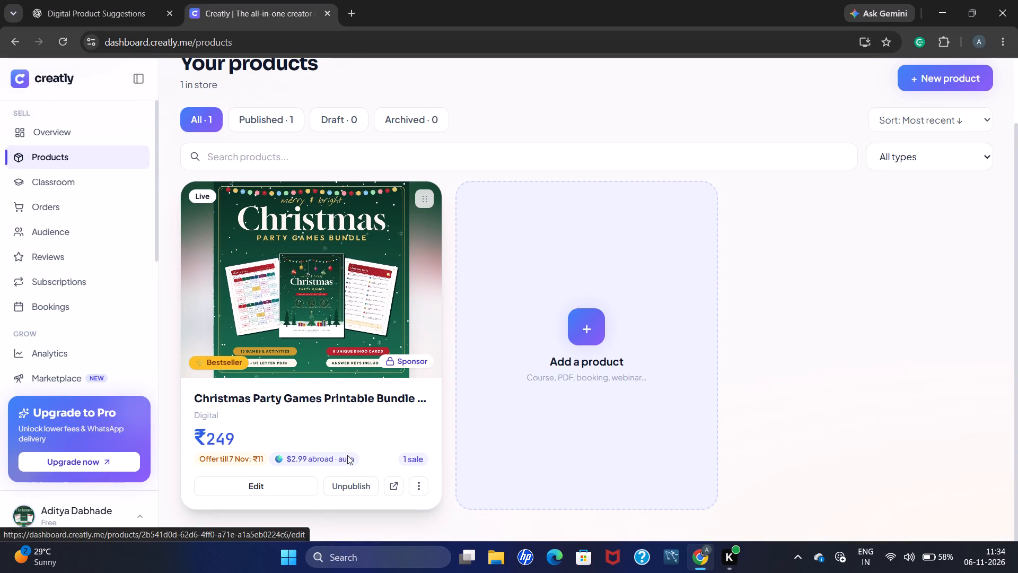
pyautogui.click(282, 491)
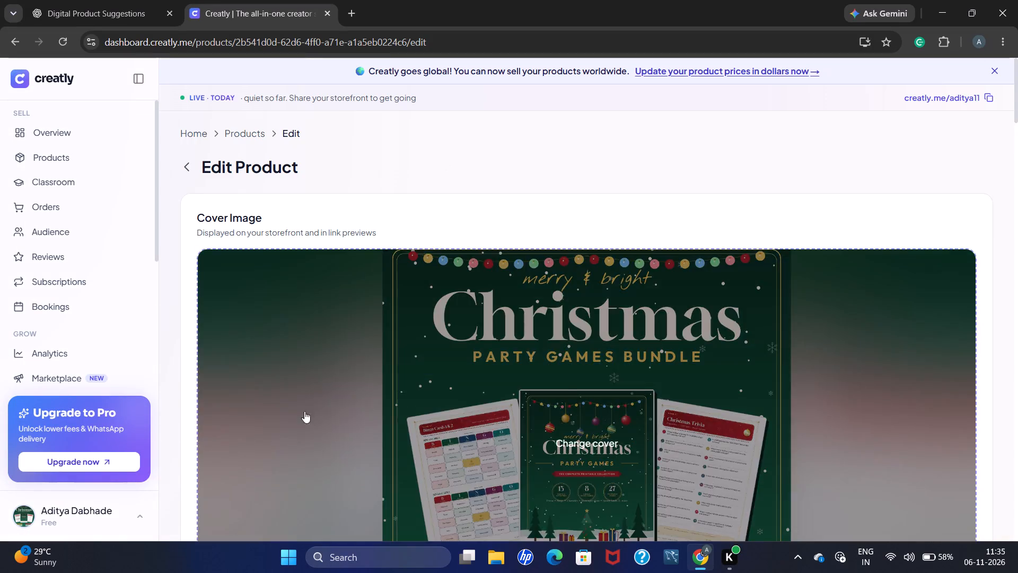
pyautogui.scroll(-9, 318, 419)
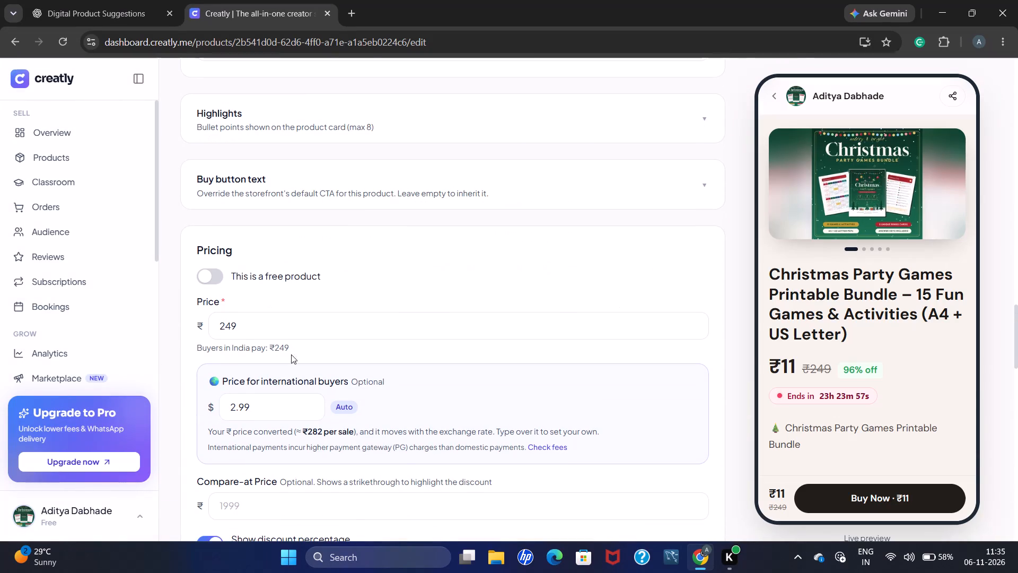
pyautogui.scroll(-4, 303, 405)
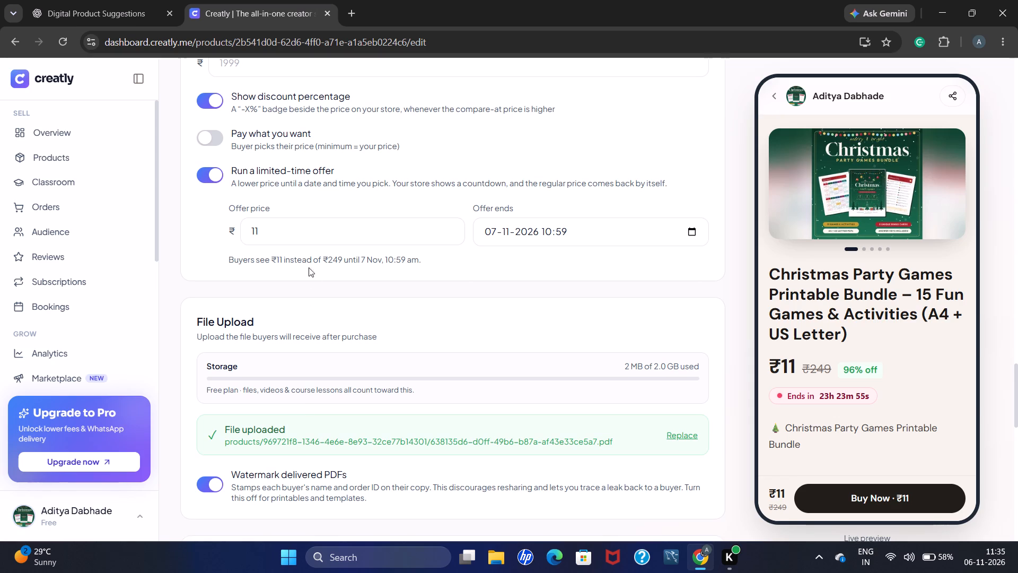
pyautogui.click(292, 232)
pyautogui.press('BackSpace')
pyautogui.press('BackSpace')
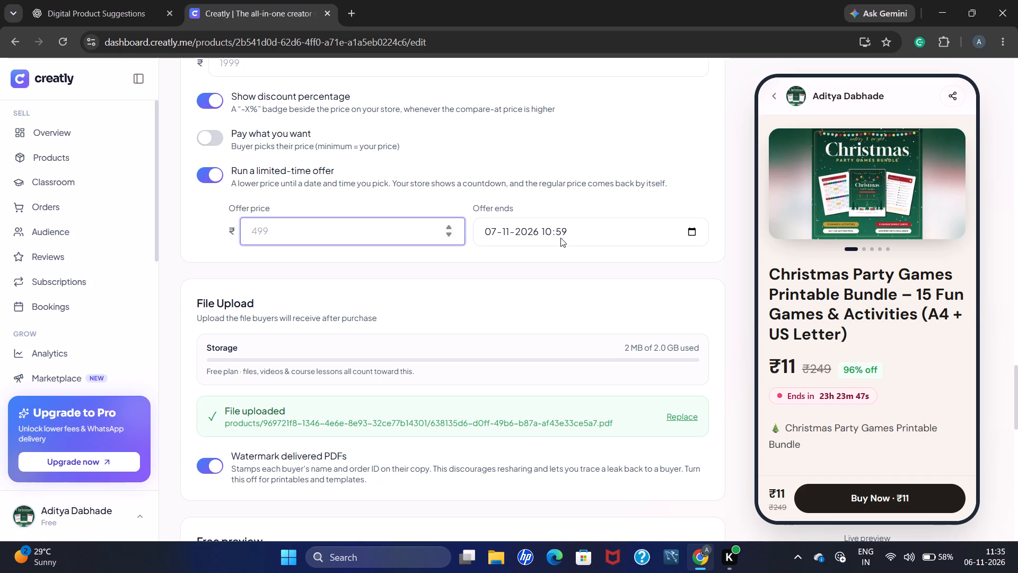
pyautogui.write('99')
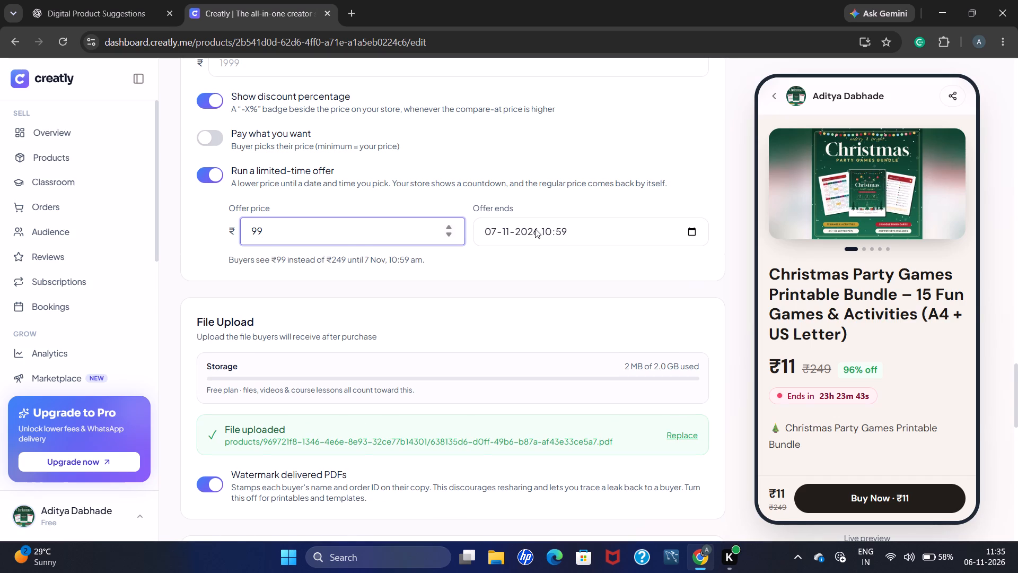
# Set the limited-time offer's end to 08-11-2026 at 11:59.
pyautogui.click(495, 226)
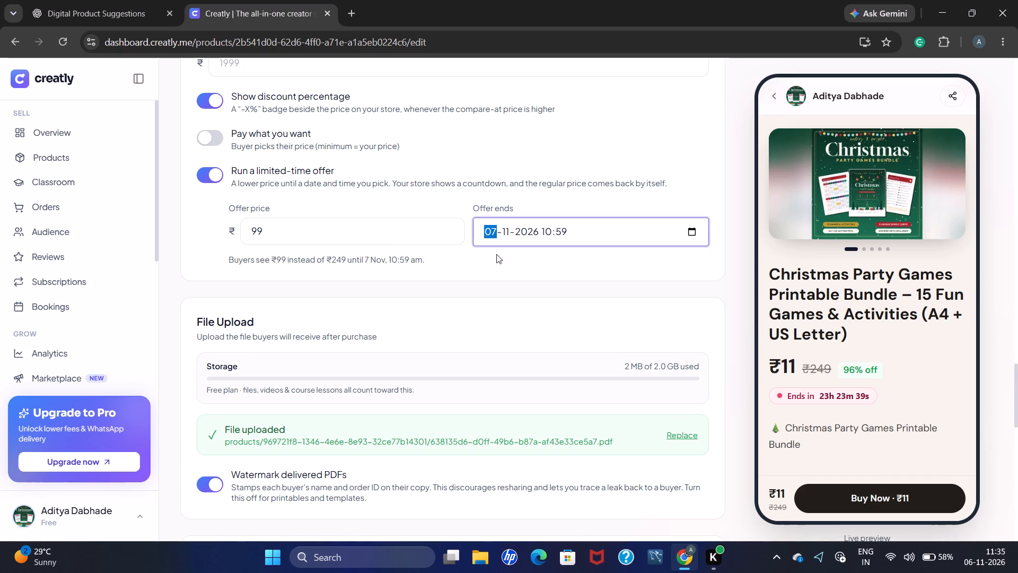
pyautogui.press('0')
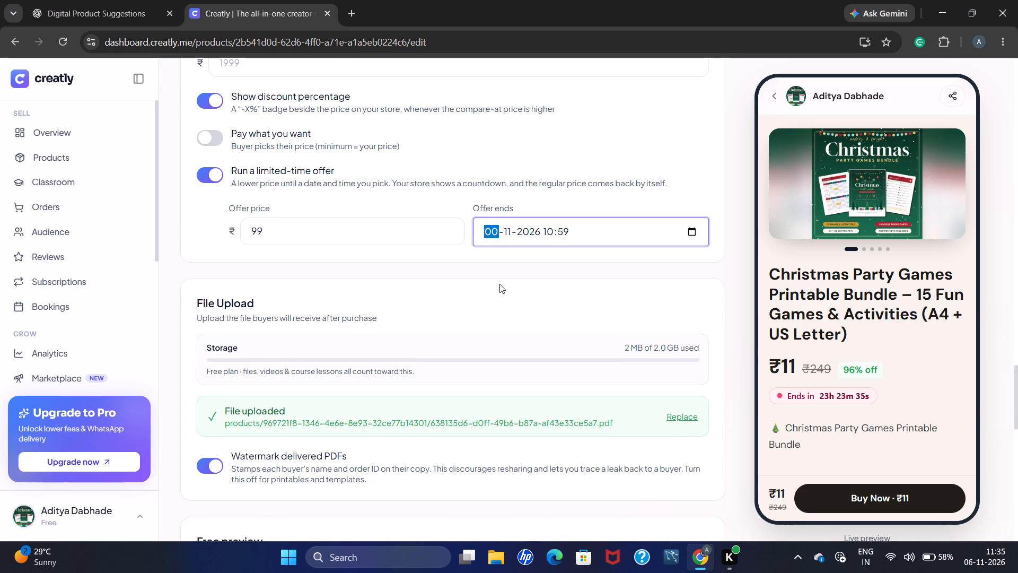
pyautogui.press('8')
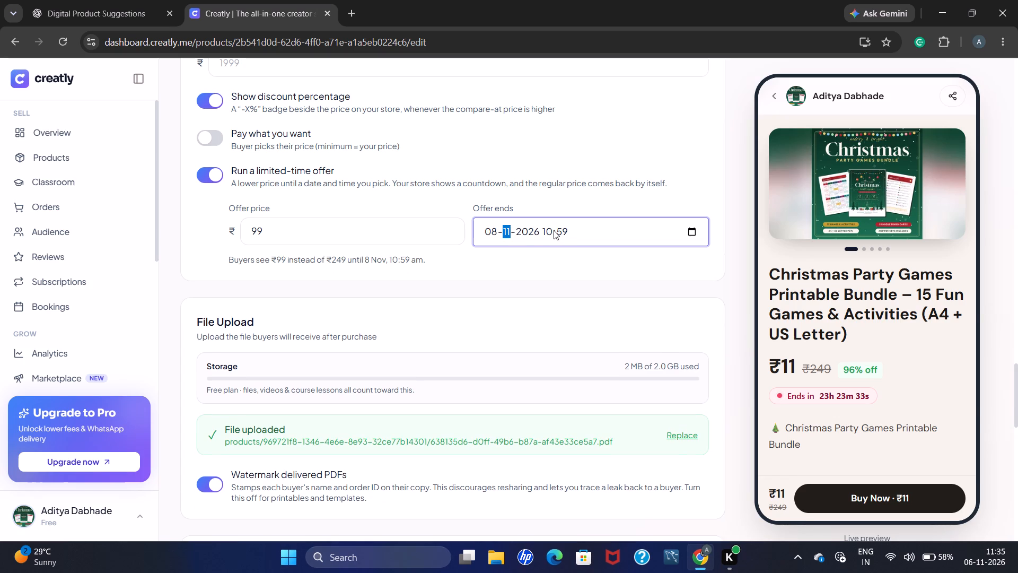
pyautogui.click(554, 230)
pyautogui.click(549, 230)
pyautogui.write('11')
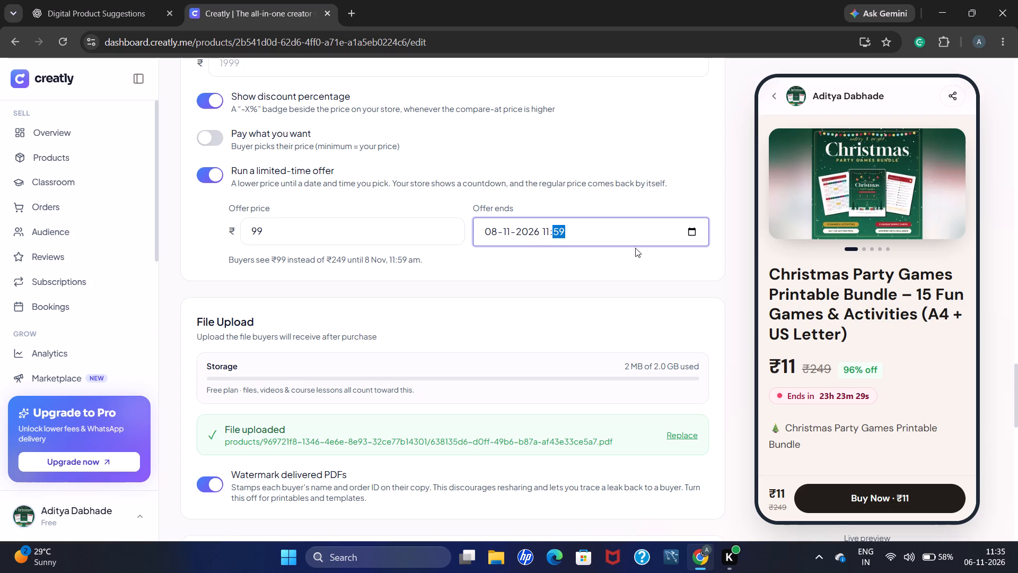
# Save the changes to the bundle and dismiss the Pro upgrade offer.
pyautogui.scroll(-3, 468, 383)
pyautogui.scroll(-5, 361, 402)
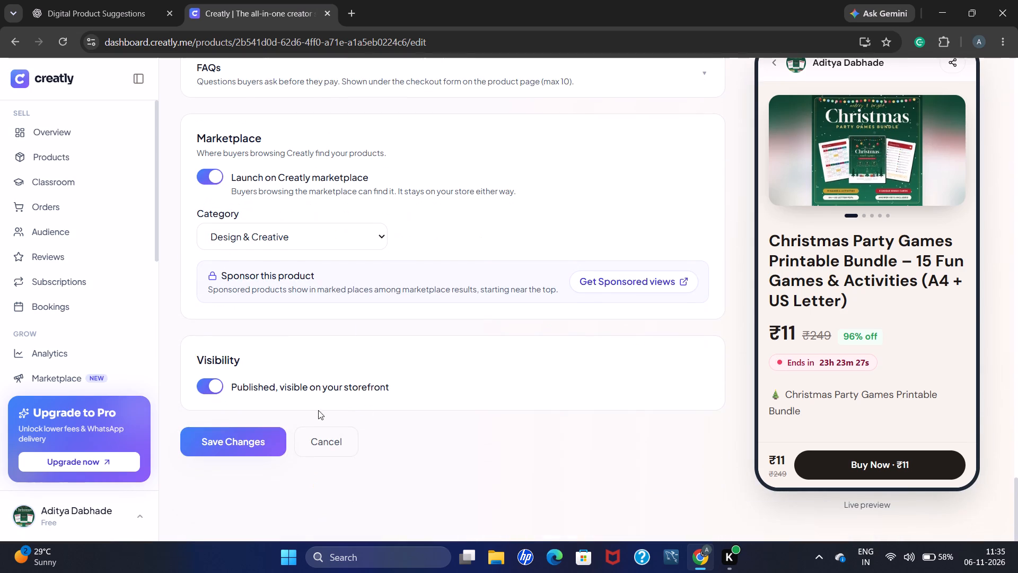
pyautogui.click(258, 448)
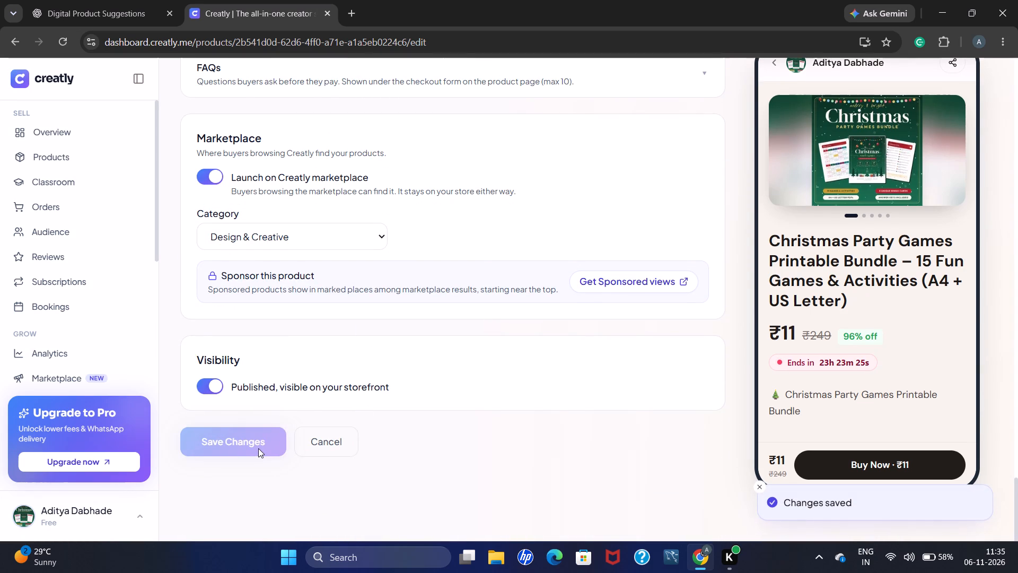
pyautogui.scroll(-1, 303, 396)
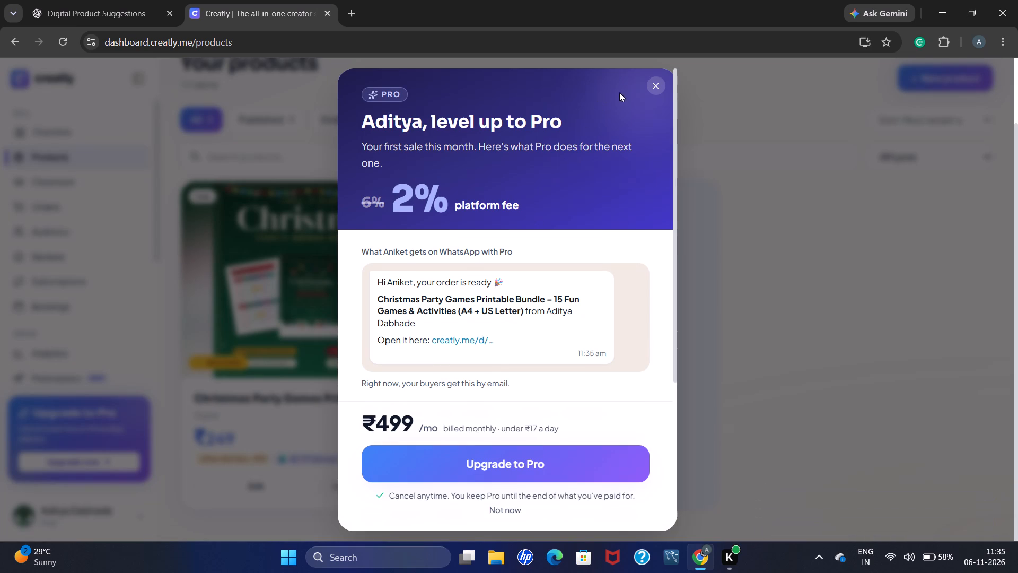
pyautogui.click(653, 83)
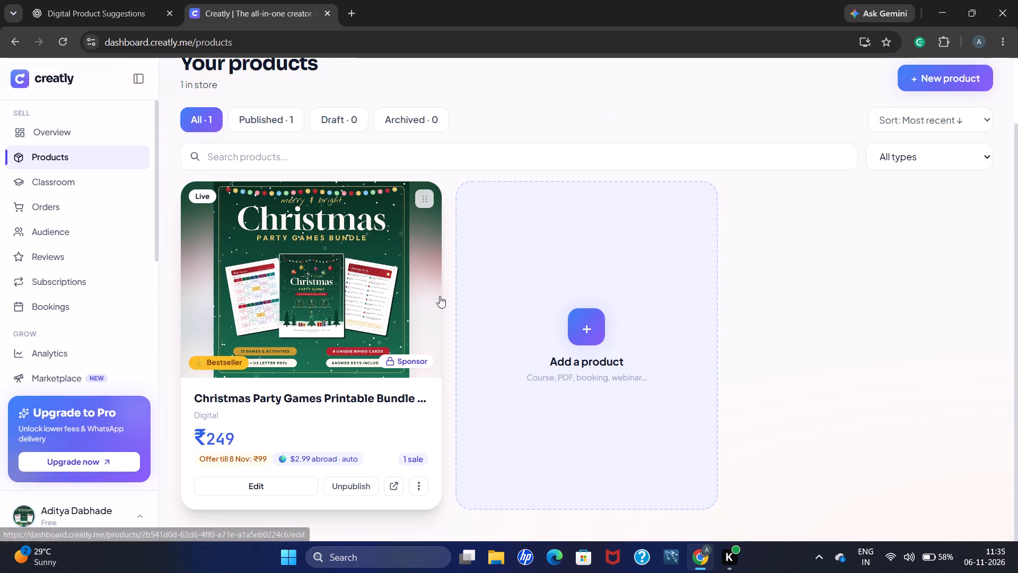
# Examine the bundle's card in the product list and the sales figures on the store overview.
pyautogui.scroll(-2, 440, 296)
pyautogui.scroll(-1, 343, 449)
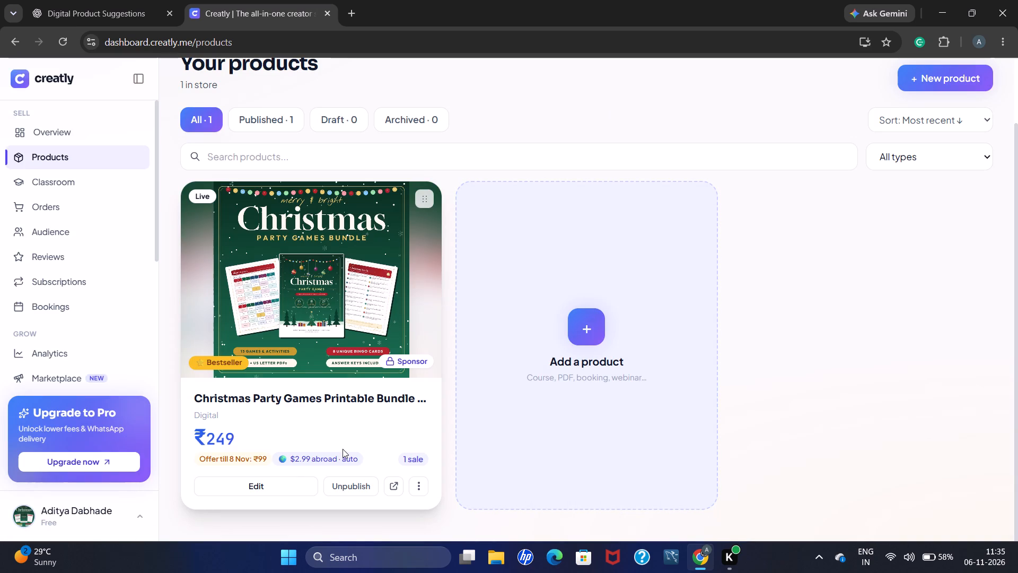
pyautogui.scroll(1, 343, 449)
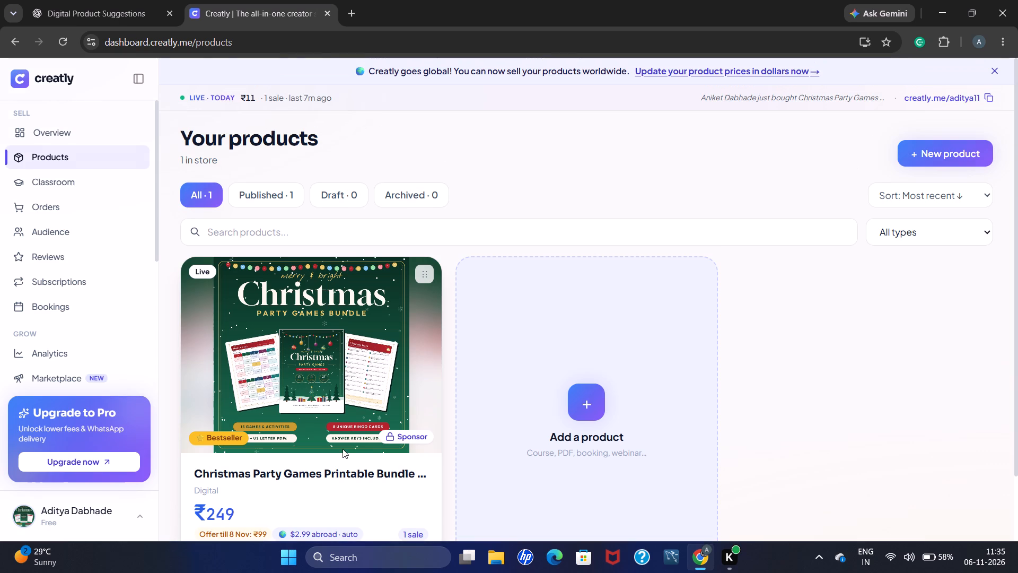
pyautogui.scroll(1, 343, 449)
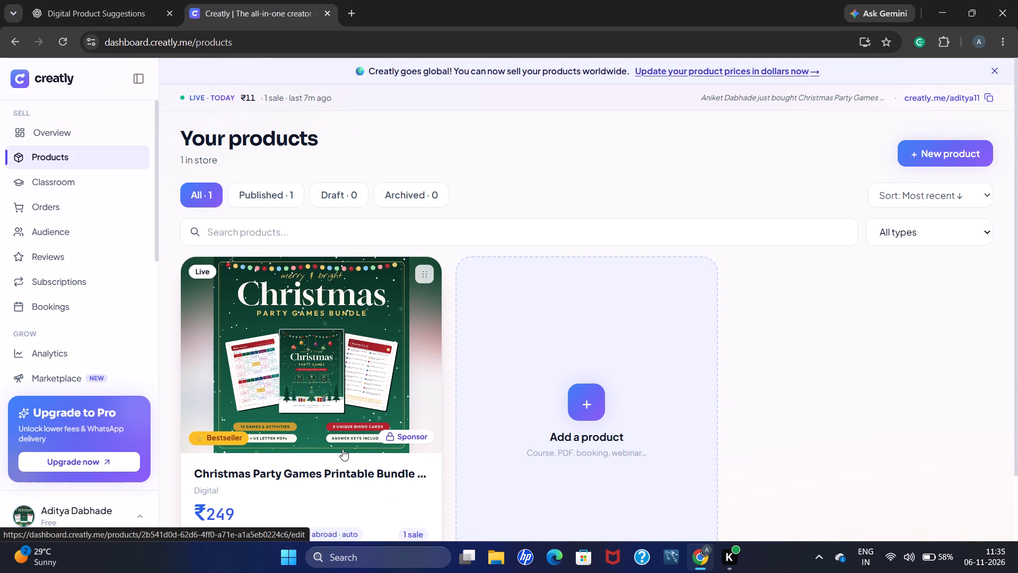
pyautogui.scroll(1, 343, 449)
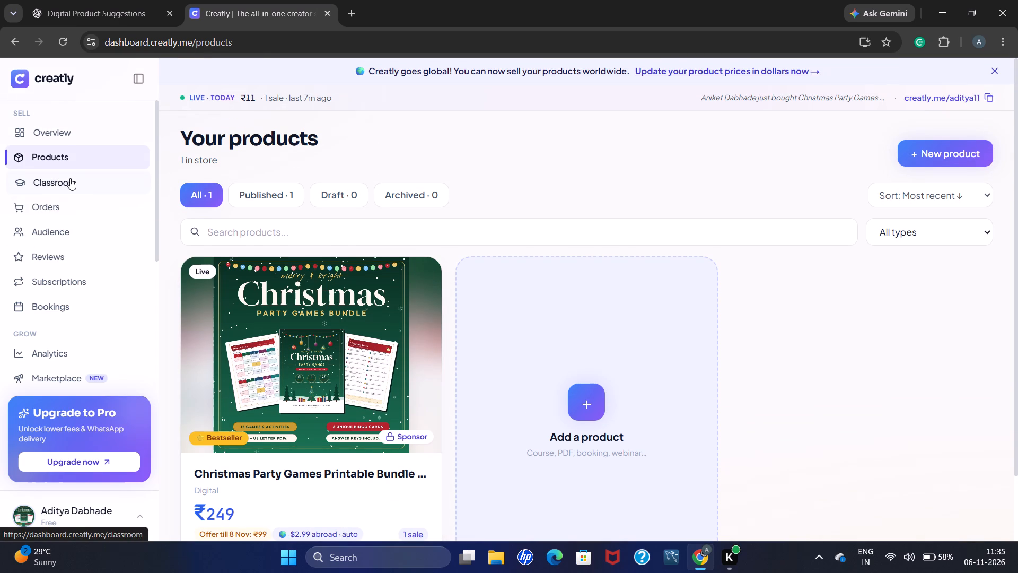
pyautogui.click(56, 133)
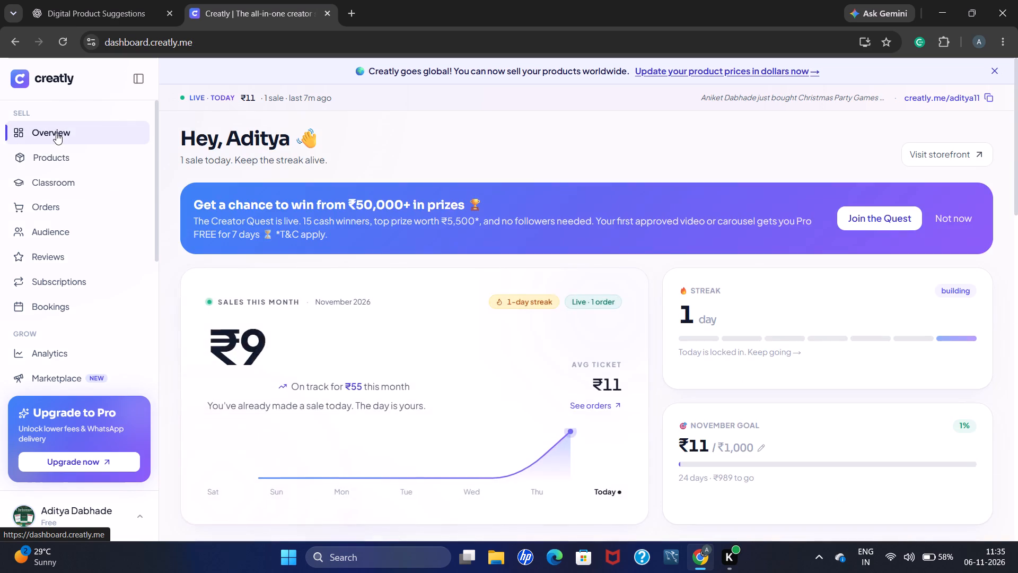
pyautogui.scroll(-2, 277, 449)
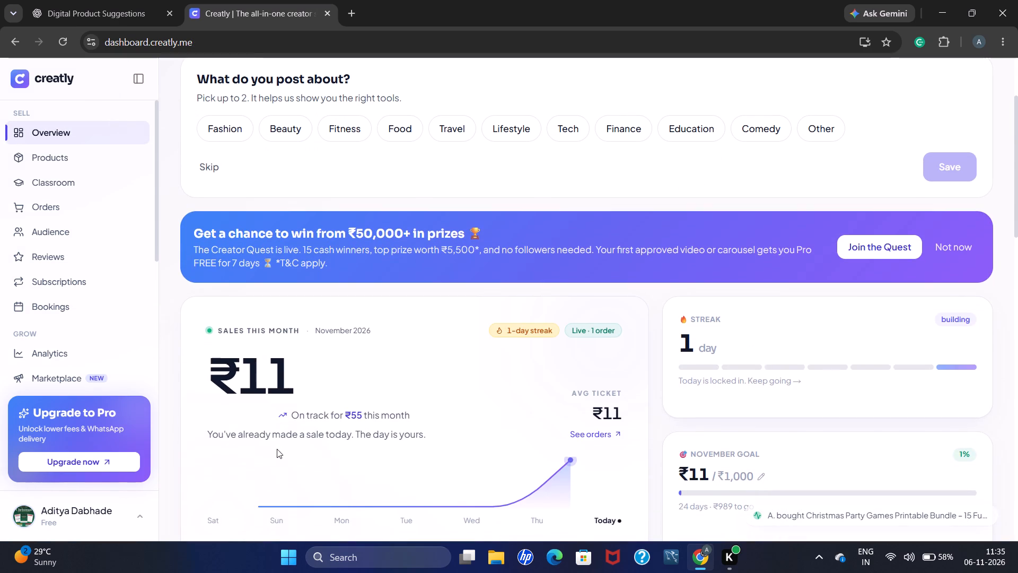
pyautogui.scroll(-3, 277, 449)
pyautogui.scroll(5, 277, 449)
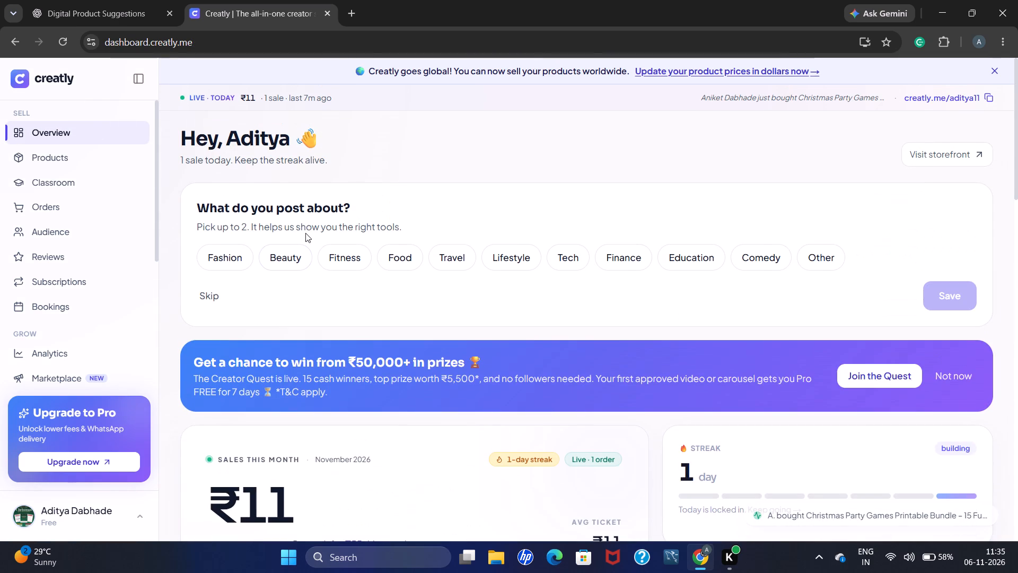
# Search Google in a new tab for "best android phones under 20000".
pyautogui.click(357, 15)
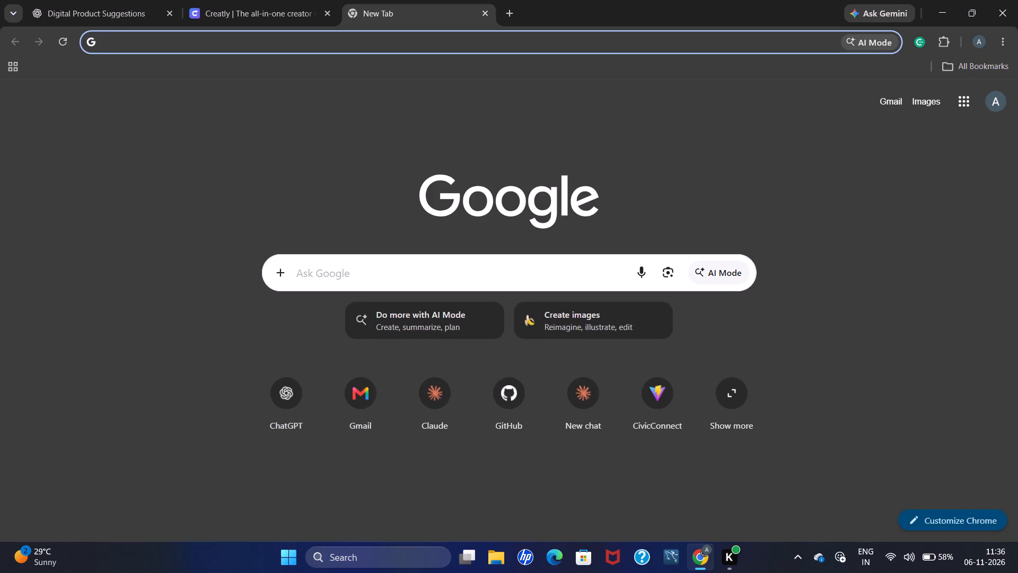
pyautogui.write('best')
pyautogui.press('space')
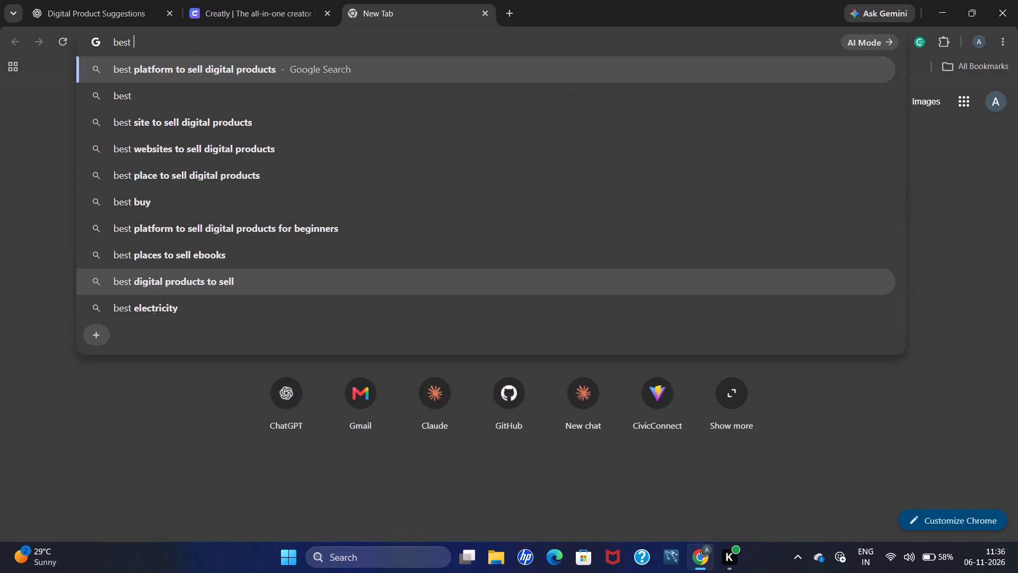
pyautogui.press('a')
pyautogui.write('nroid')
pyautogui.press('space')
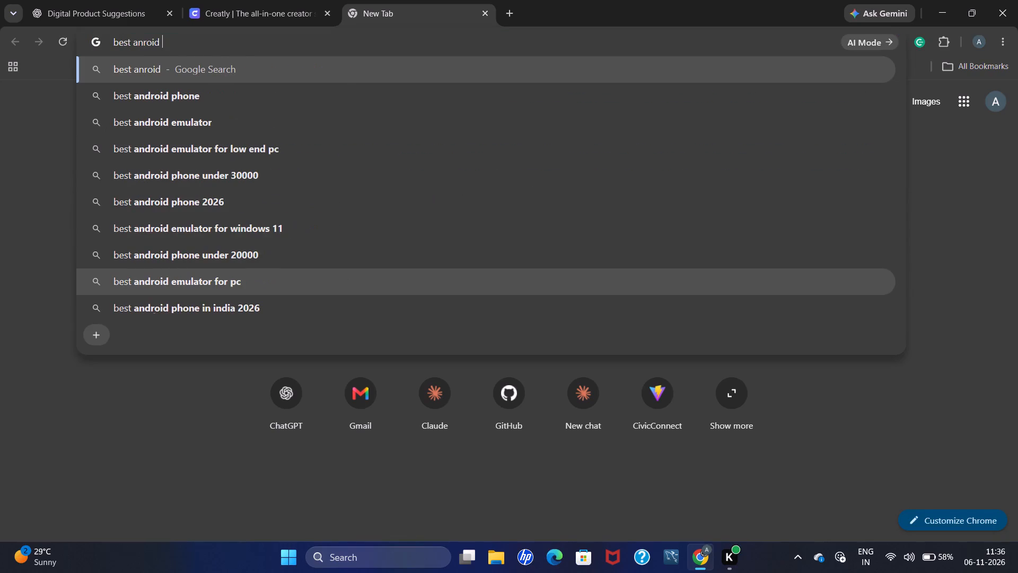
pyautogui.write('phones under')
pyautogui.press('space')
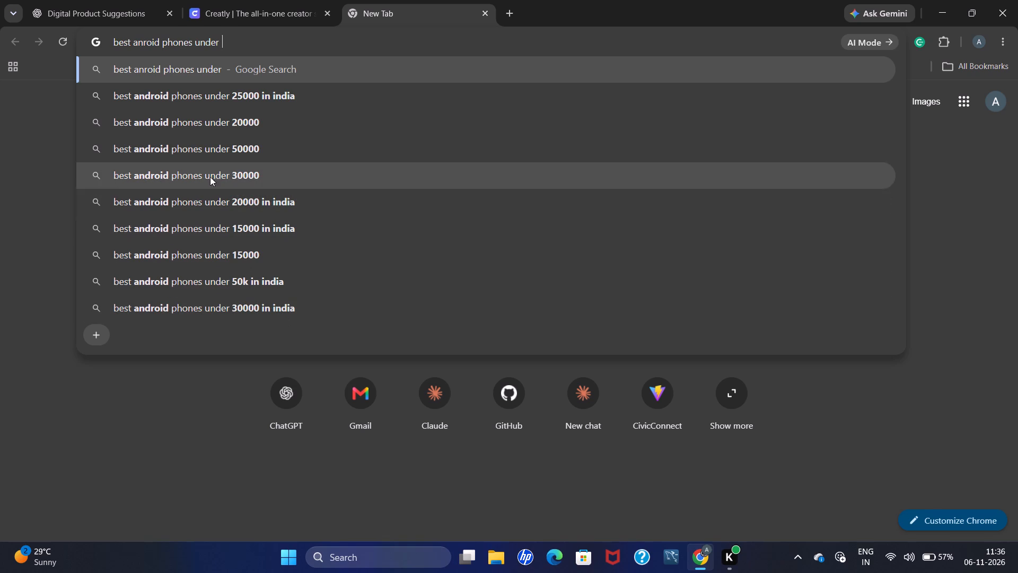
pyautogui.click(197, 119)
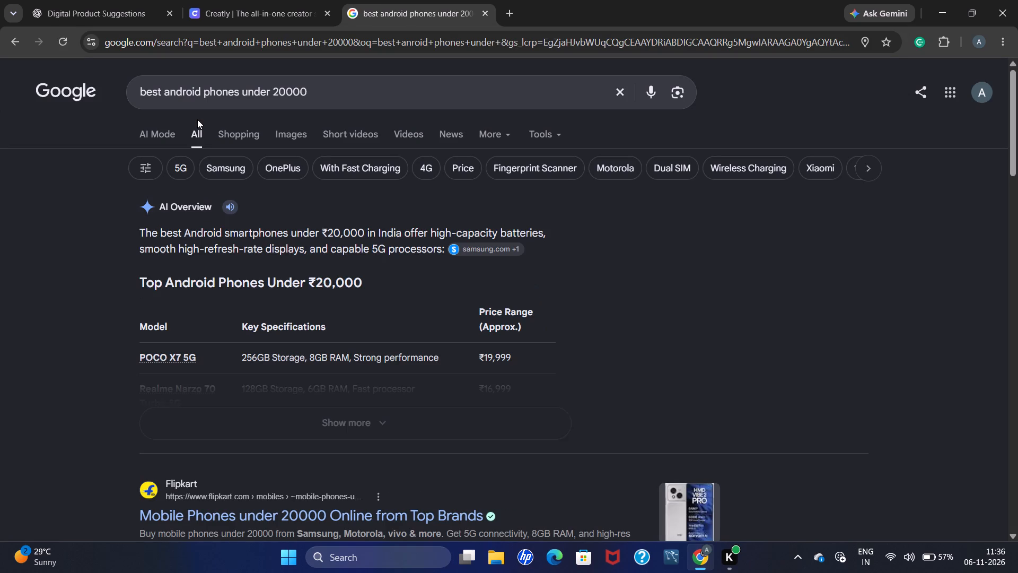
# Expand the AI overview, view the POCO X7 5G's details, and open its Flipkart offer for the yellow 128 GB model.
pyautogui.click(299, 418)
pyautogui.scroll(-1, 299, 418)
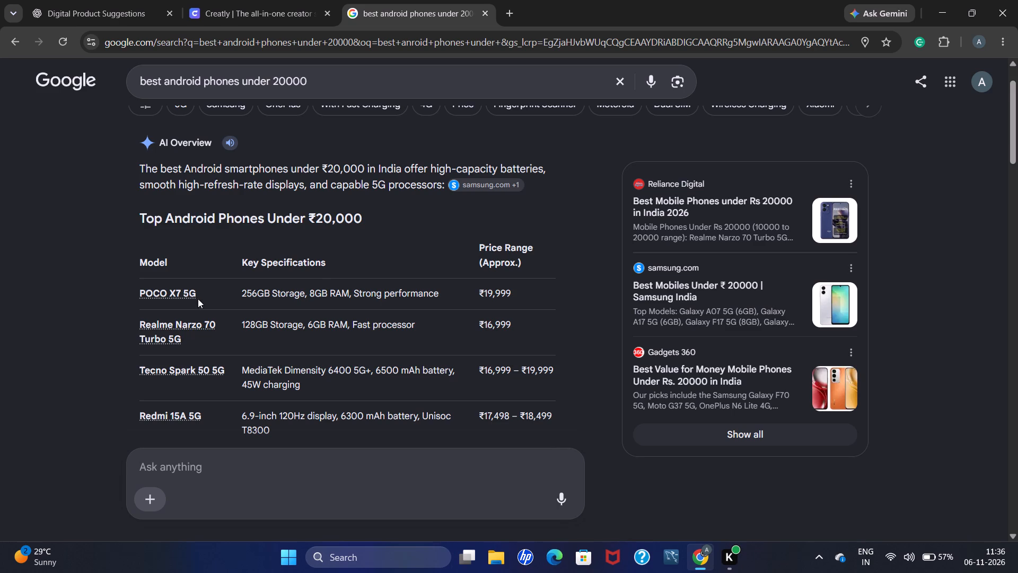
pyautogui.click(177, 293)
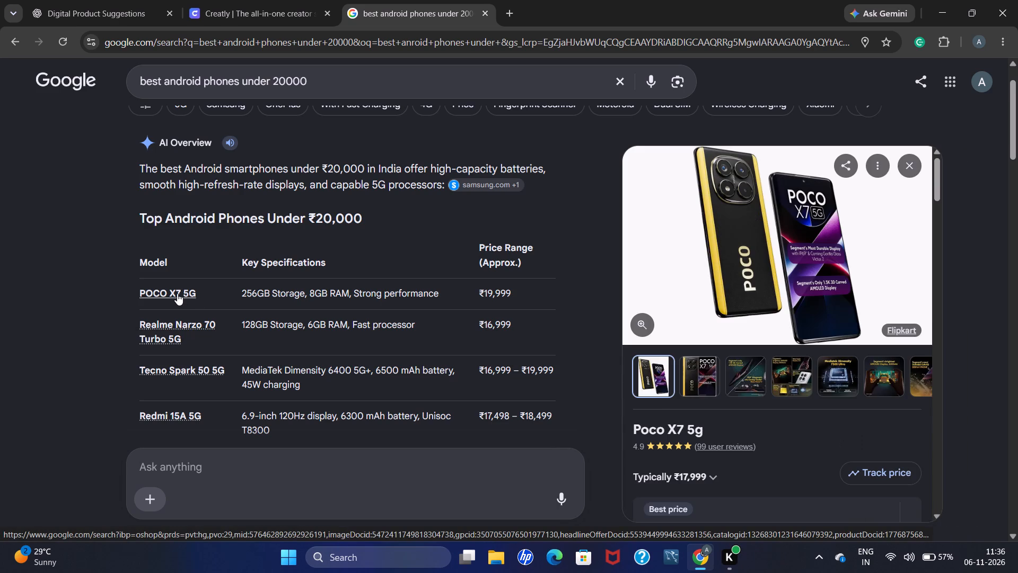
pyautogui.scroll(-2, 729, 460)
pyautogui.moveTo(729, 460); pyautogui.dragTo(666, 395)
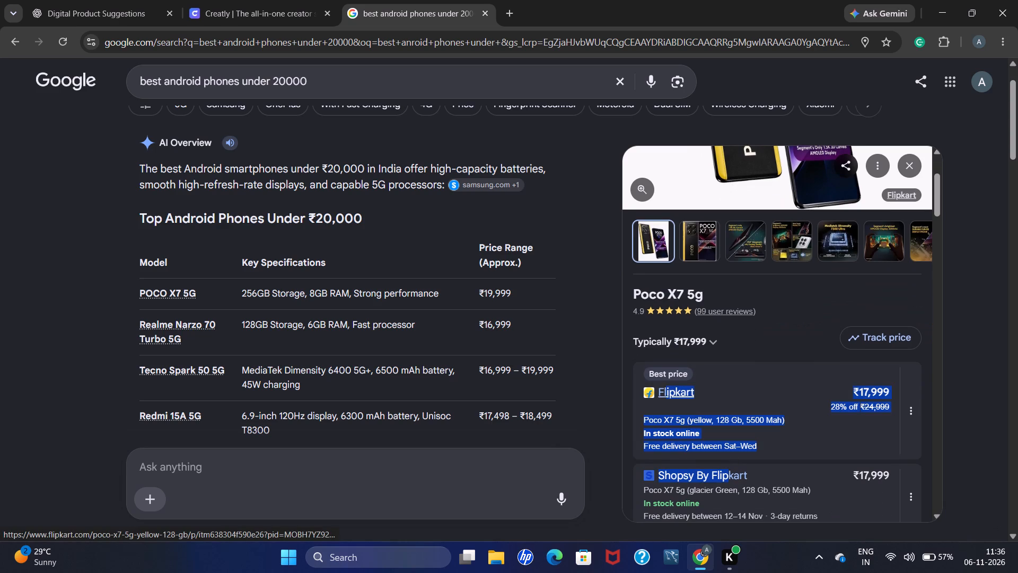
pyautogui.moveTo(666, 395); pyautogui.dragTo(744, 372)
pyautogui.click(744, 372)
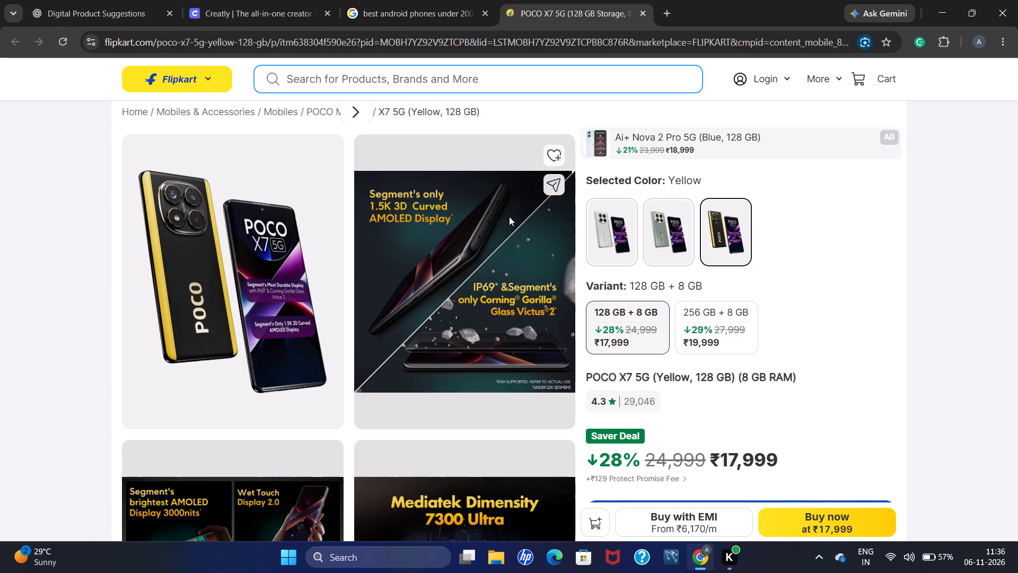
# Examine the variants, price and savings offers on the POCO X7 5G product page.
pyautogui.scroll(-1, 449, 326)
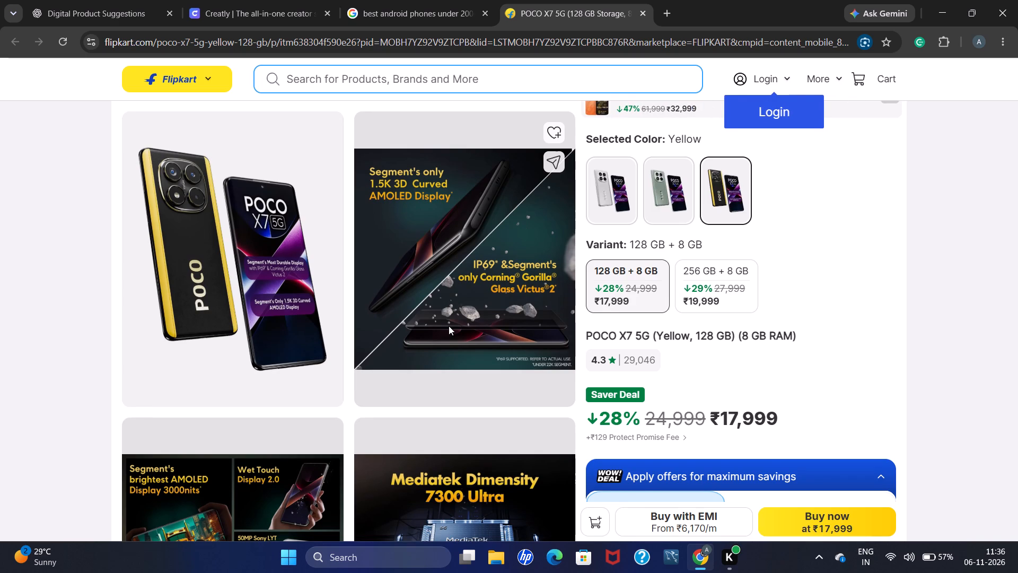
pyautogui.scroll(-1, 449, 326)
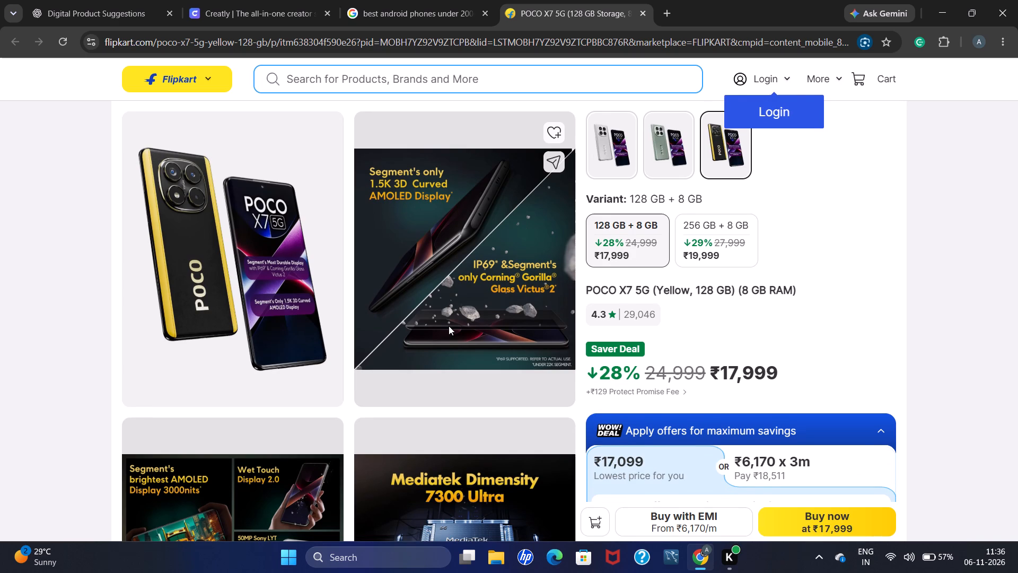